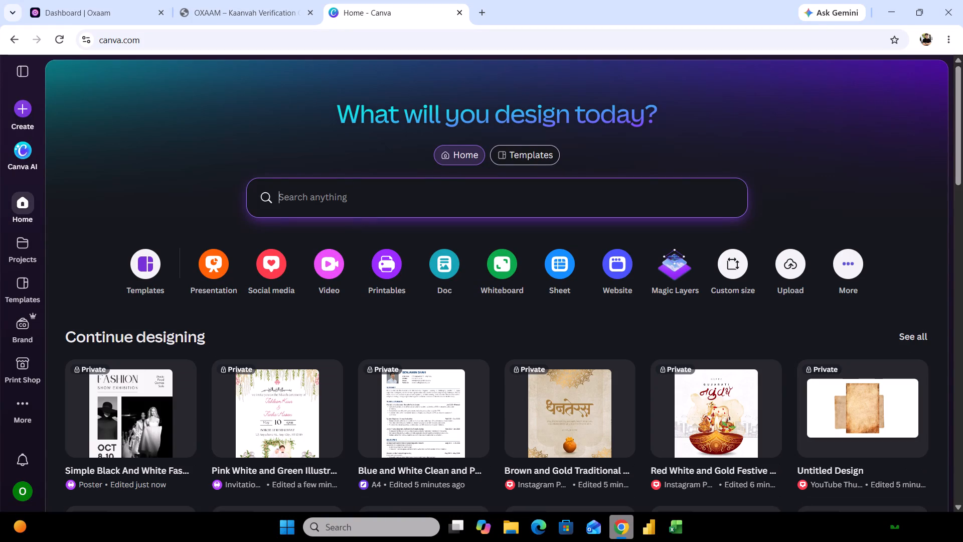
Search the designs and templates for "SON ENGAGEMENT WISHES FOR PIC" and look through the Canva Templates results.
key("s")
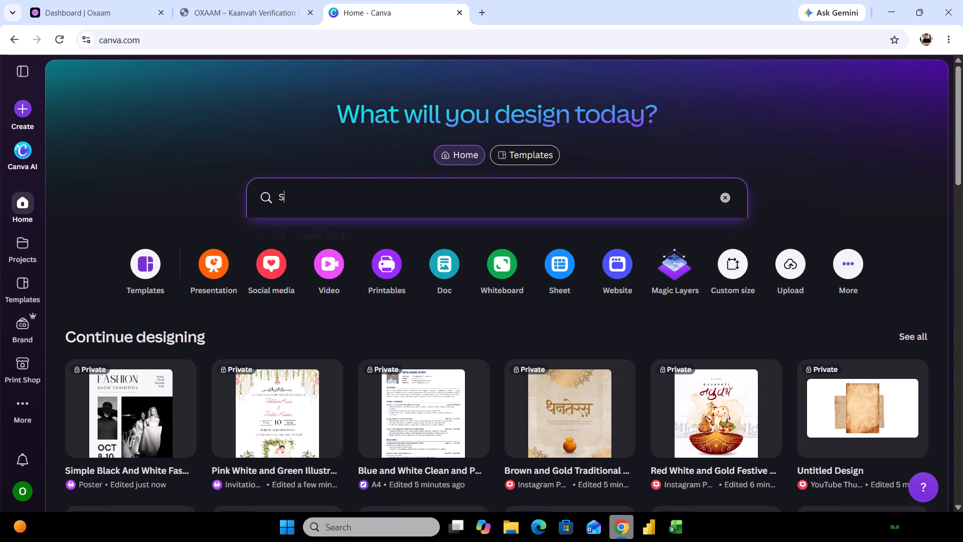
type("ON")
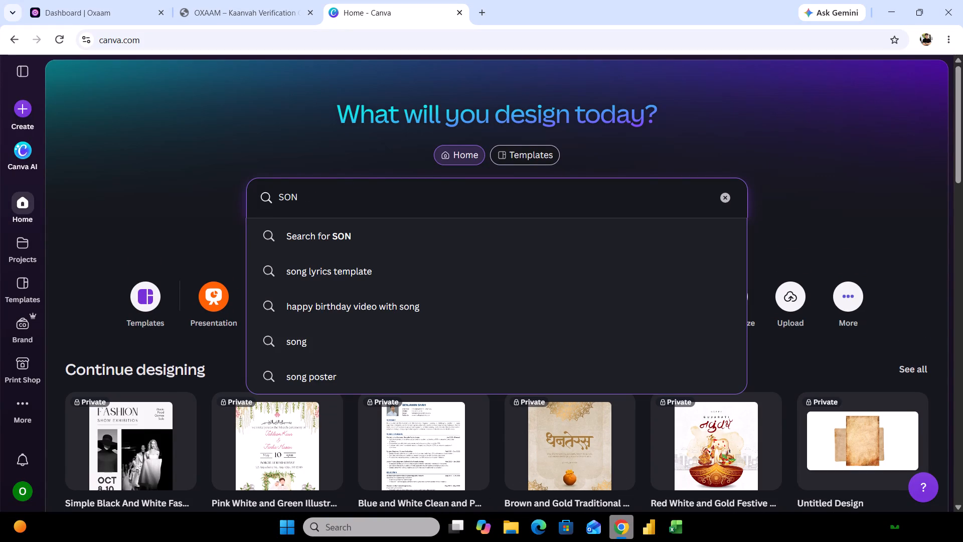
key("space")
type("ENGAGEMENT")
key("space")
type("WISHES AND")
key("space")
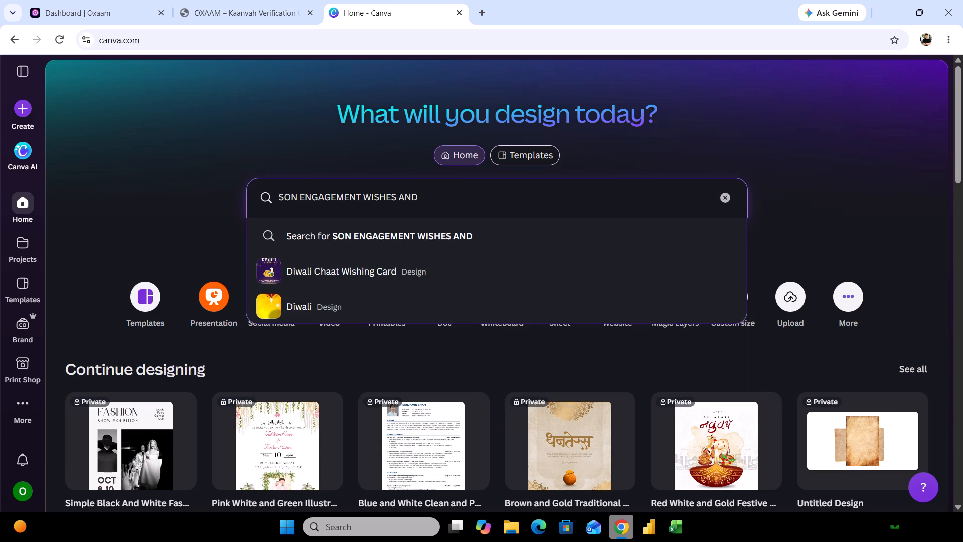
type("PIC")
key("space")
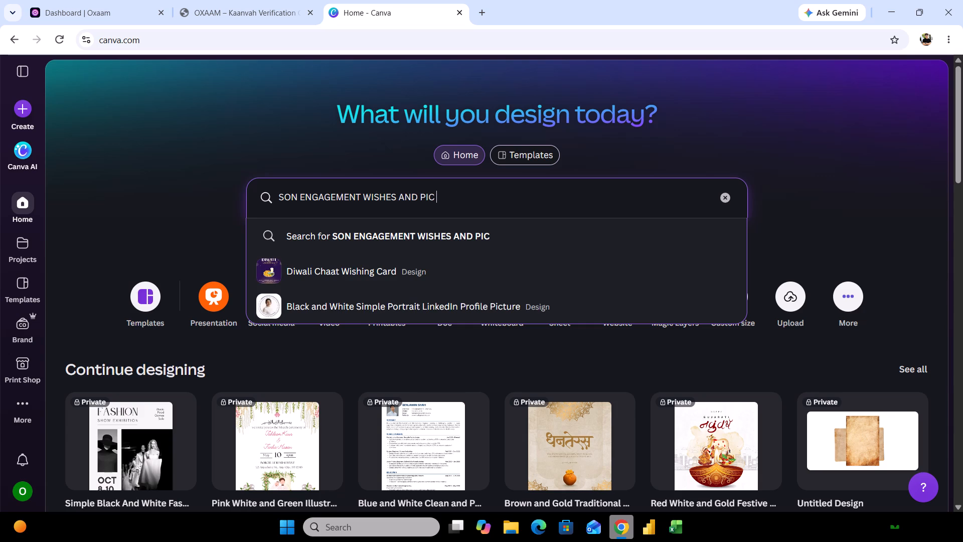
key("BackSpace")
key("BackSpace")
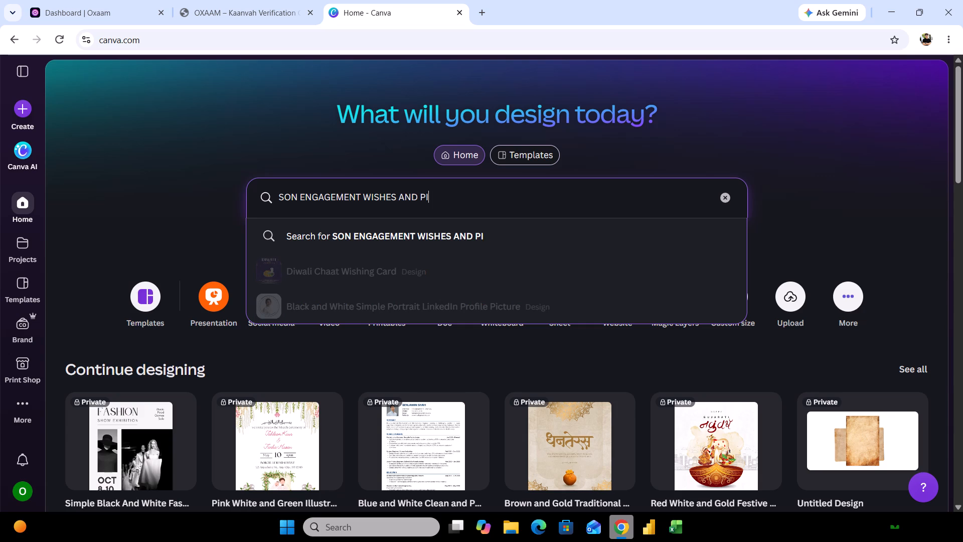
key("BackSpace")
key("BackSpace")
key("BackSpace")
key("BackSpace")
key("BackSpace")
key("BackSpace")
type("FOR")
key("space")
type("PIC")
key("space")
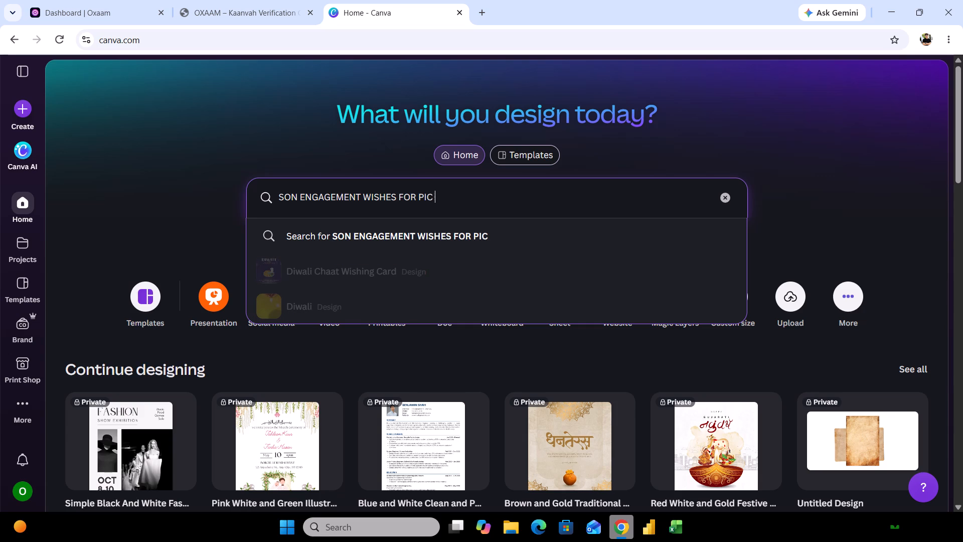
key("Return")
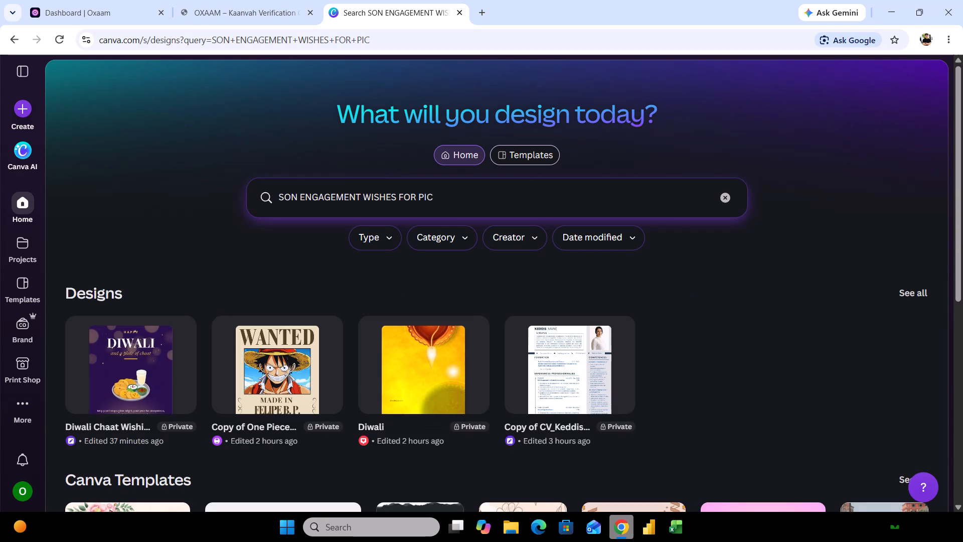
scroll(482, 382, "down", 2)
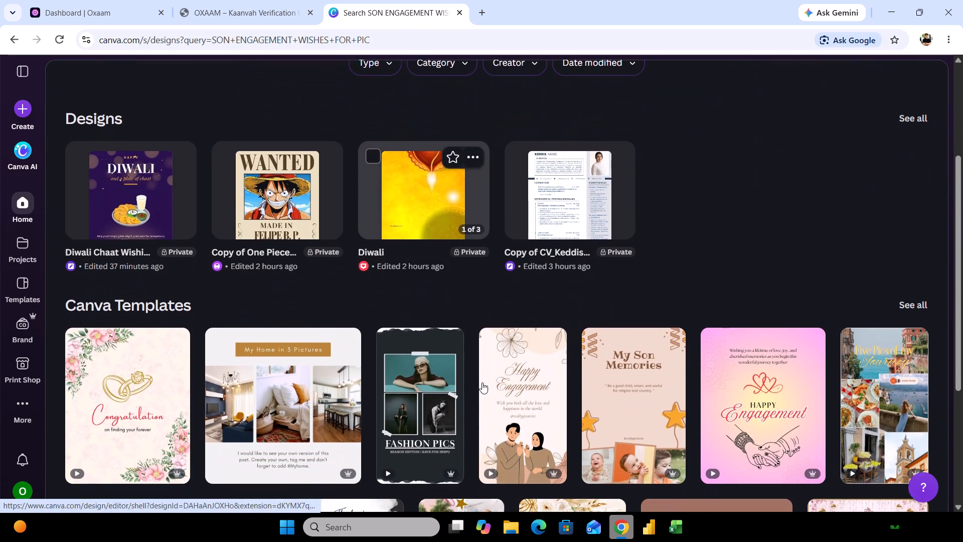
scroll(482, 382, "down", 3)
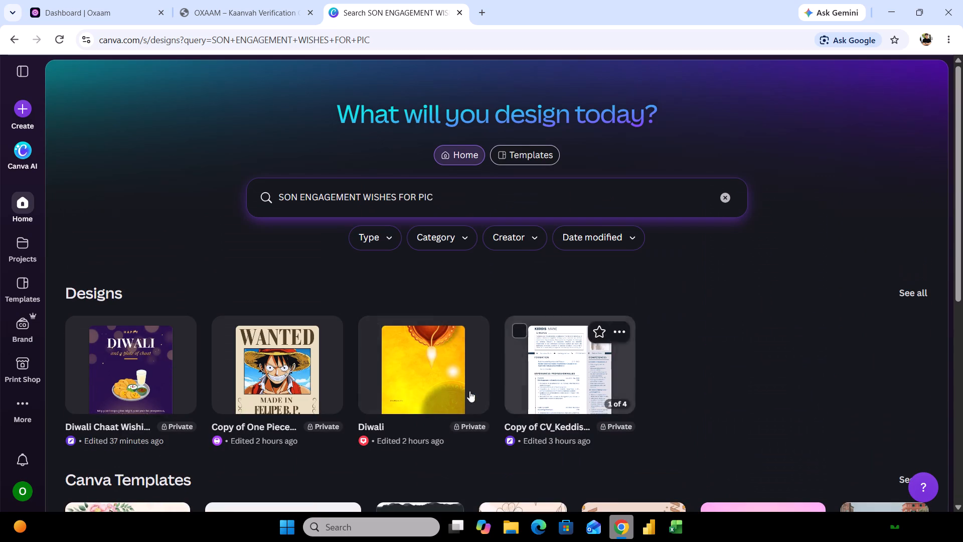
Extend the search to "SON ENGAGEMENT WISHES FOR PIC NT VIDEO" and look through the matching Canva templates.
left_click(459, 198)
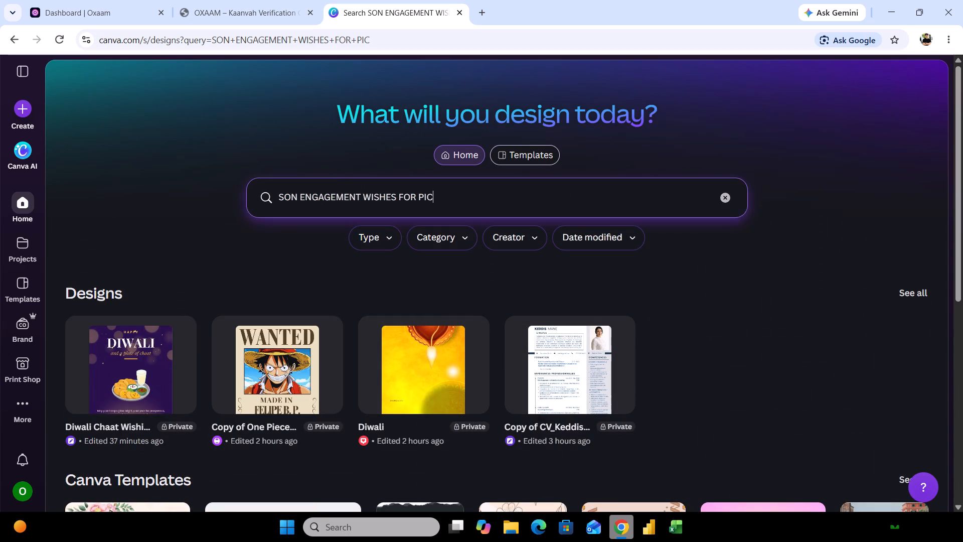
key("space")
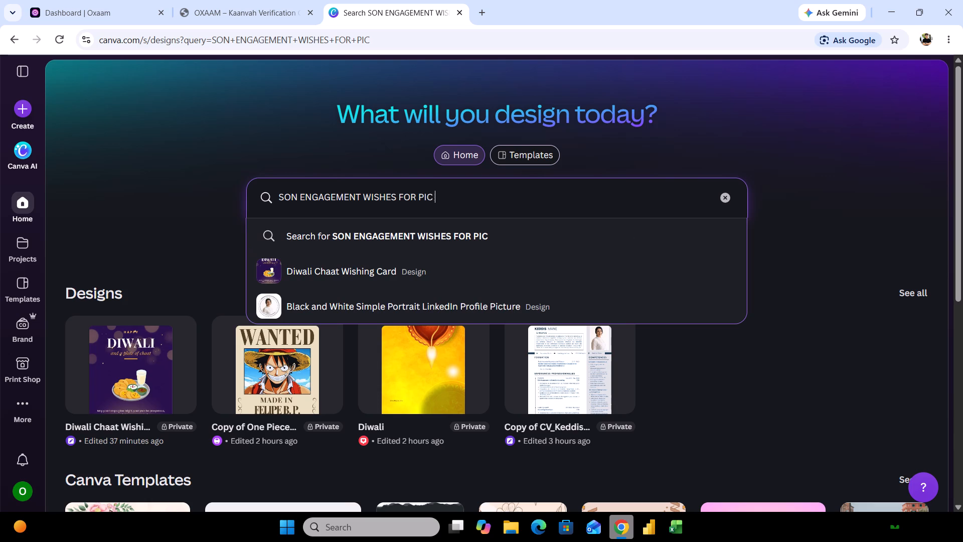
type("NO")
key("BackSpace")
type("T VIDEO")
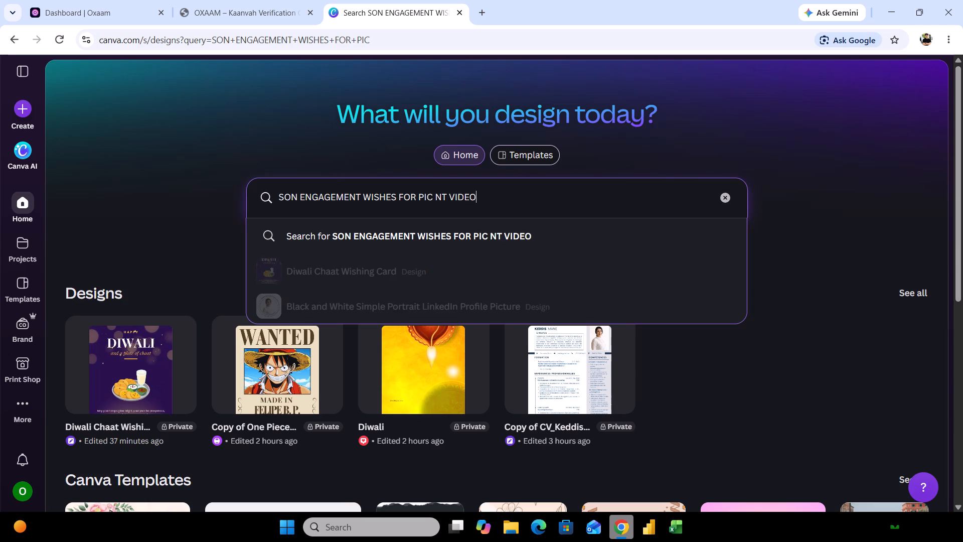
key("space")
key("Return")
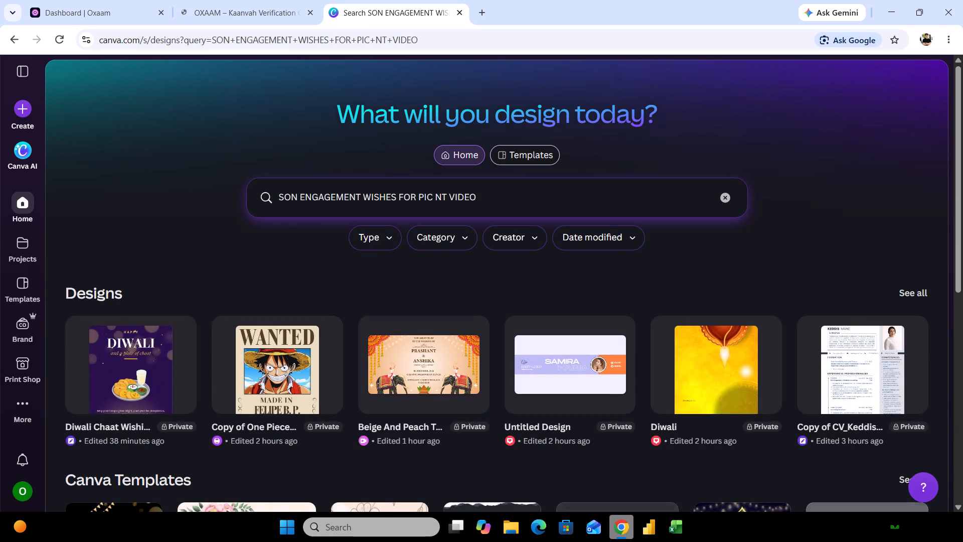
scroll(459, 198, "down", 4)
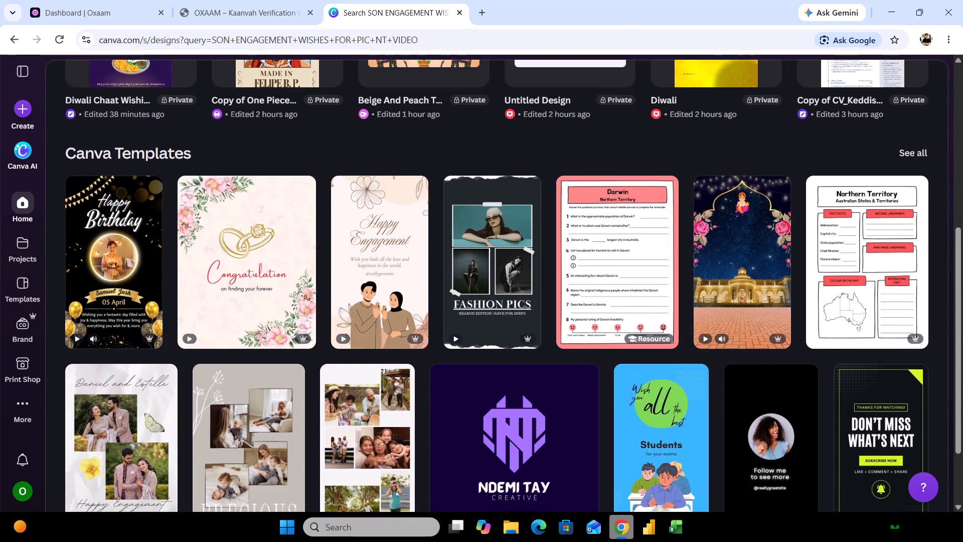
scroll(459, 198, "down", 3)
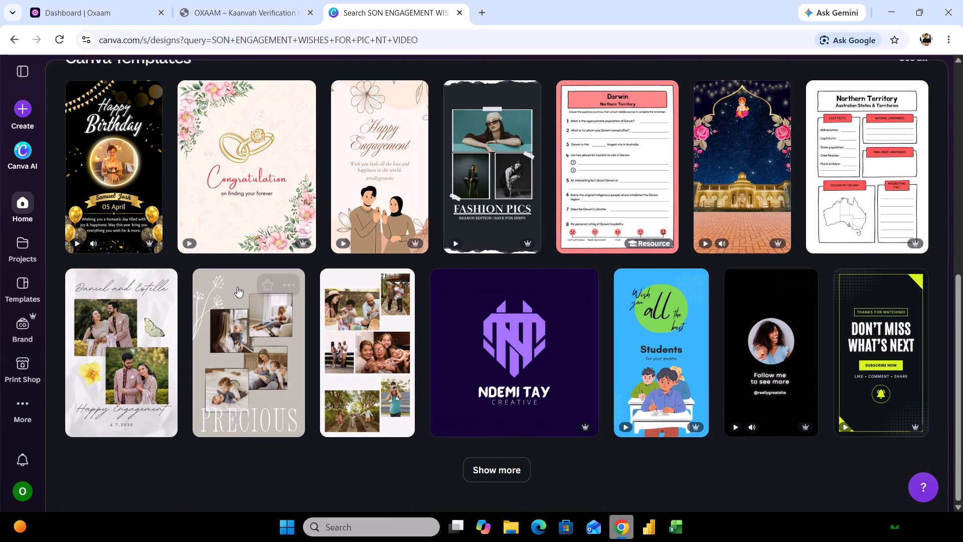
scroll(237, 287, "up", 4)
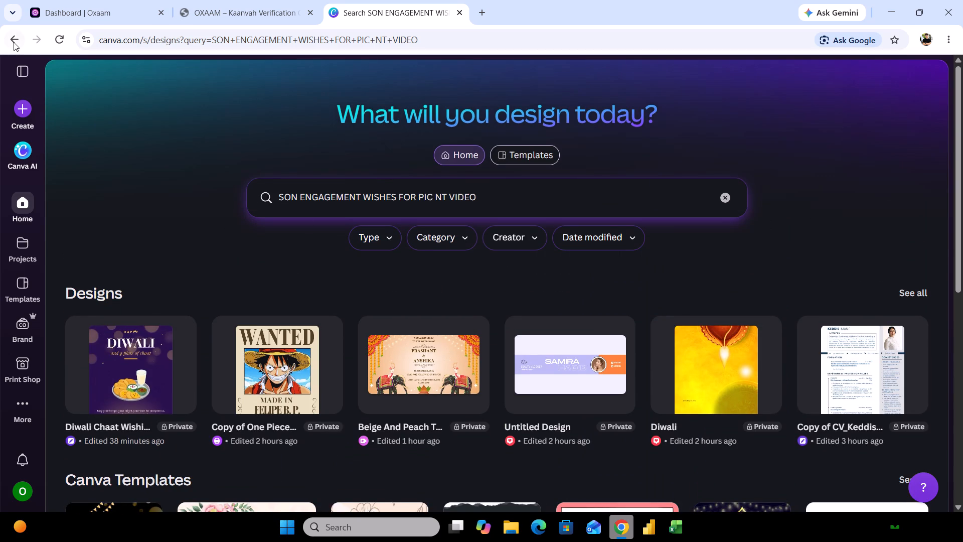
Open the Templates page and look through the recently viewed, inspired, Discover Canva and trending template sections.
left_click(26, 287)
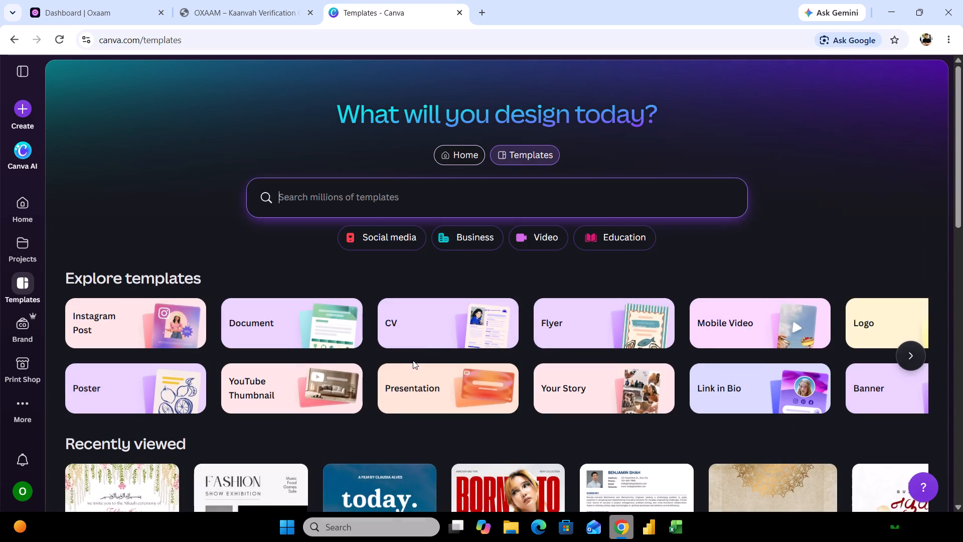
scroll(413, 360, "down", 5)
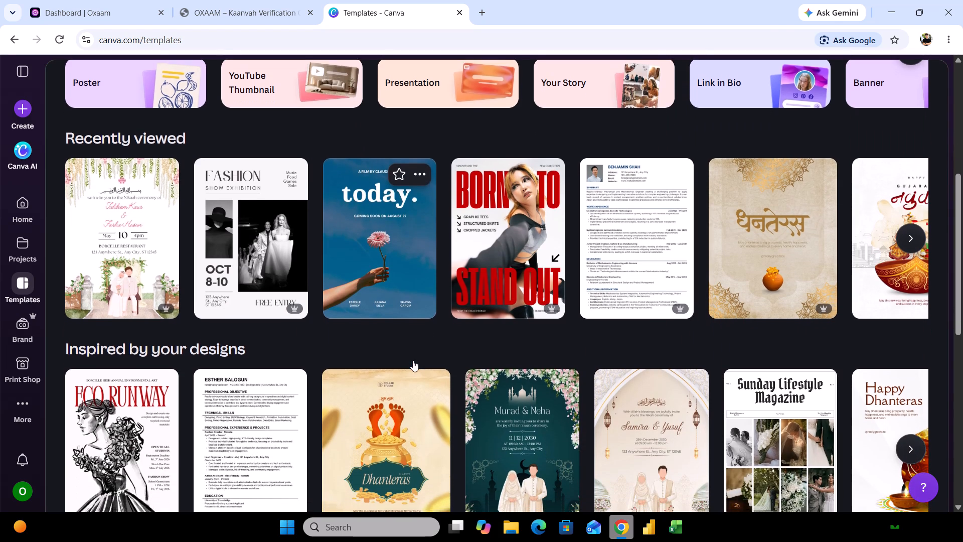
scroll(413, 360, "down", 2)
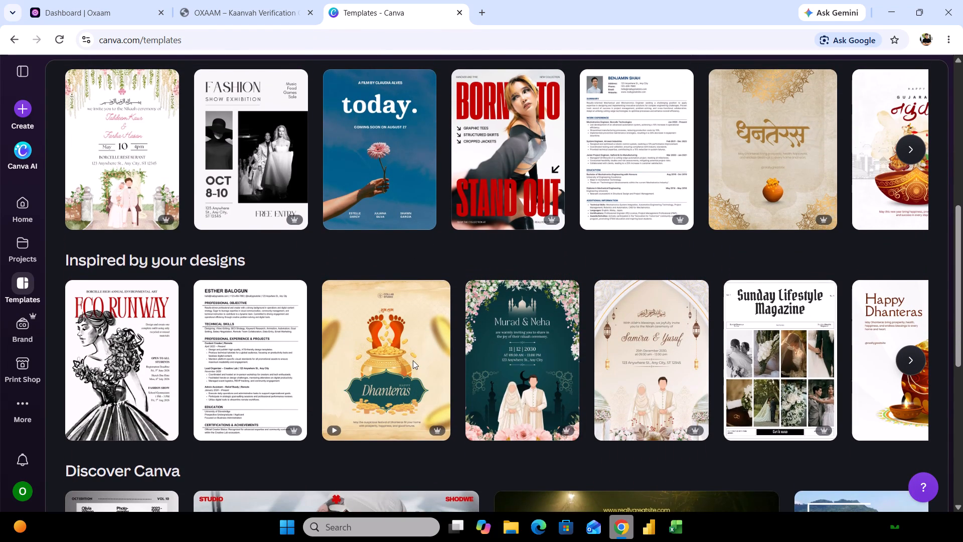
scroll(413, 360, "down", 2)
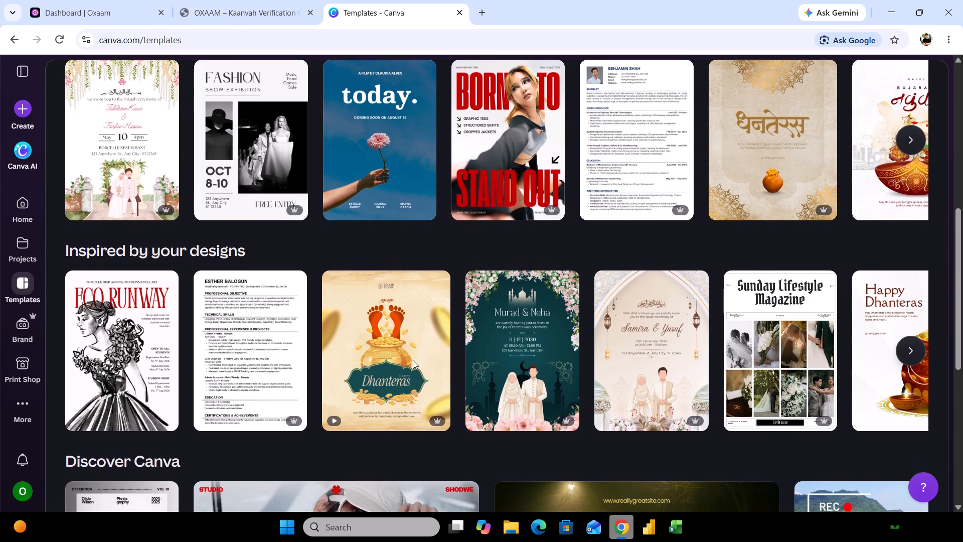
scroll(413, 360, "down", 4)
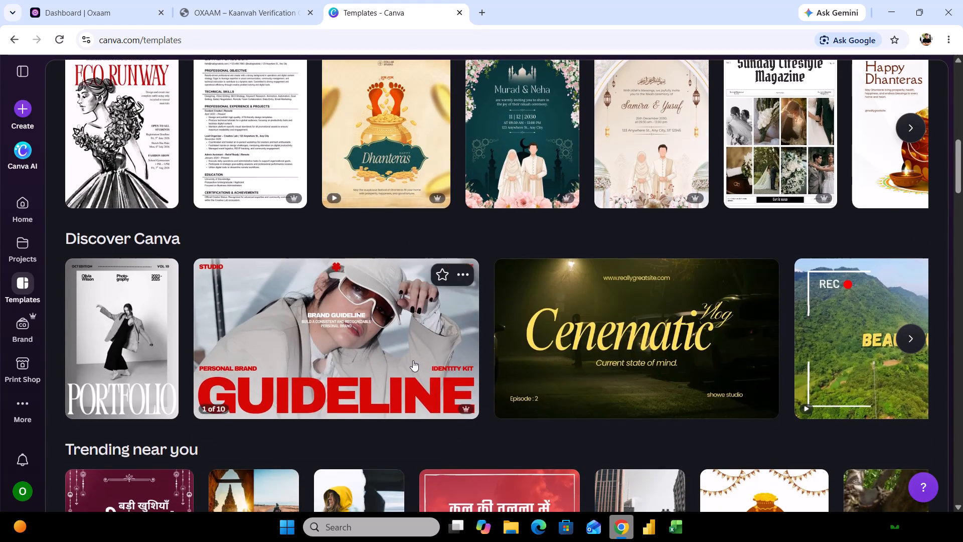
scroll(413, 360, "down", 3)
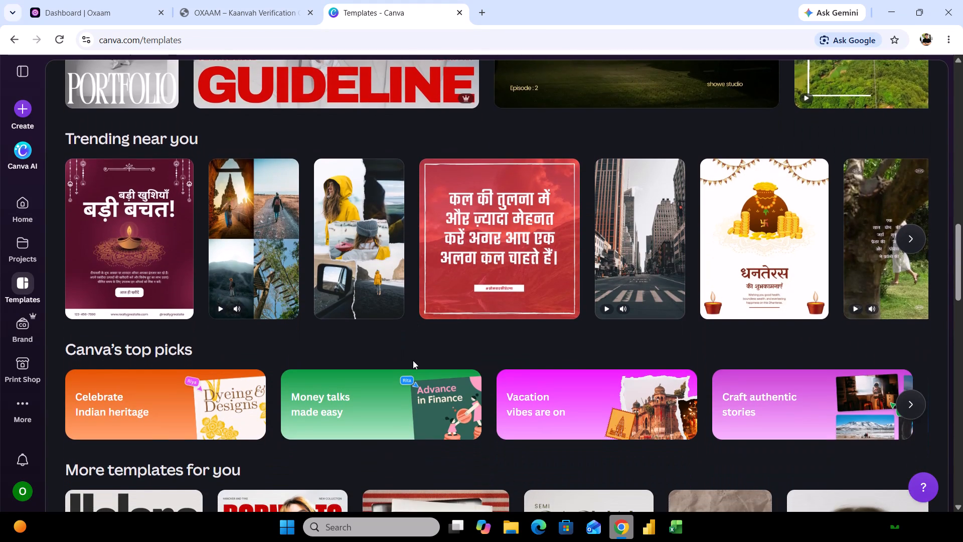
Look through Canva's top picks and the first rows of the More templates for you section for a suitable photo design.
scroll(413, 360, "down", 2)
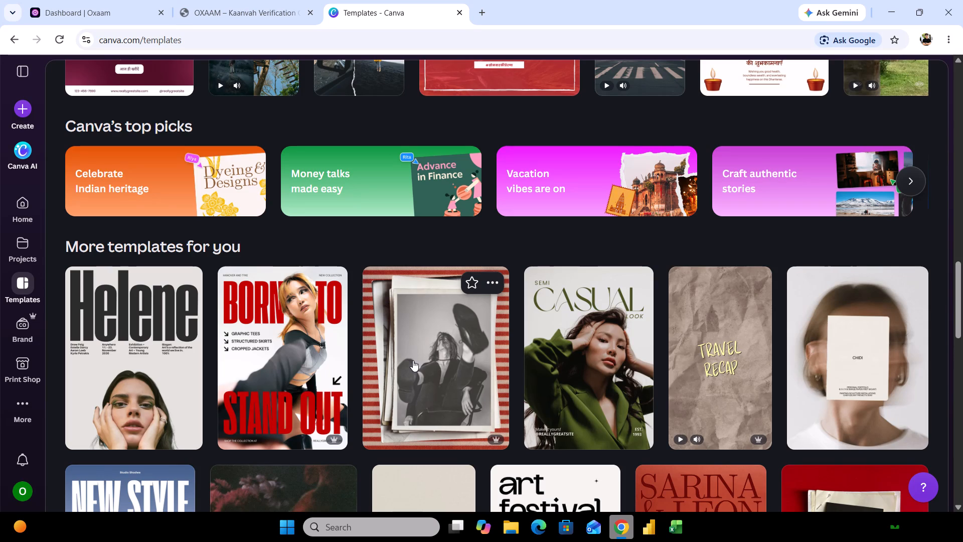
scroll(413, 359, "down", 1)
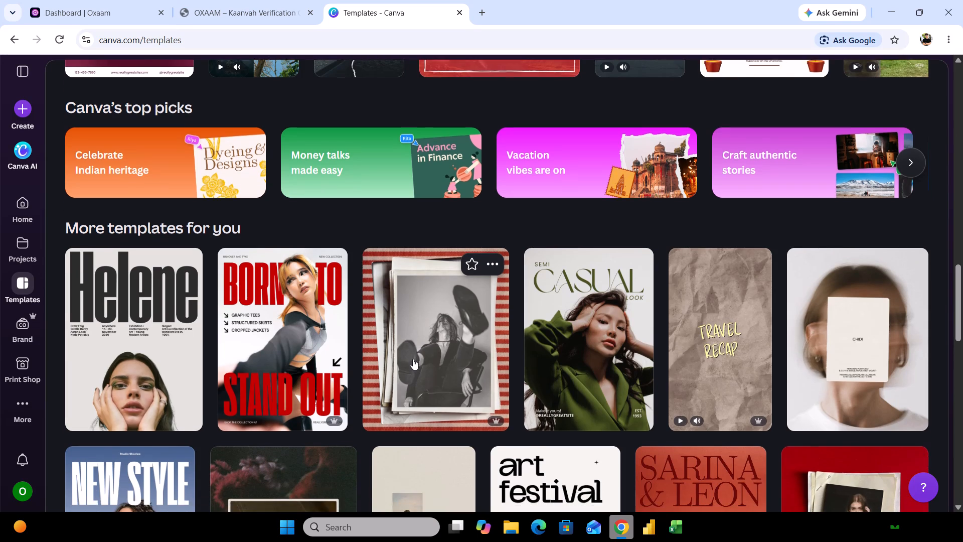
scroll(413, 359, "down", 5)
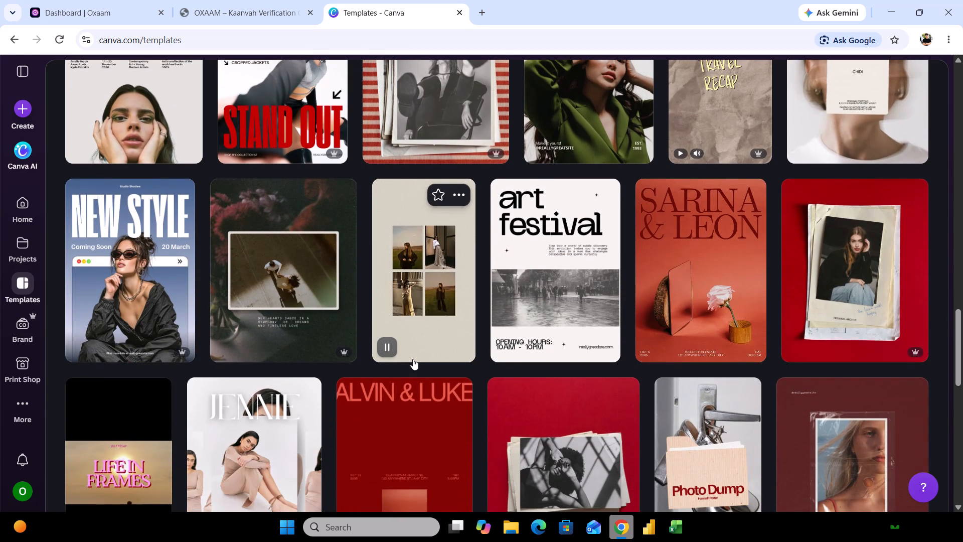
scroll(413, 359, "down", 4)
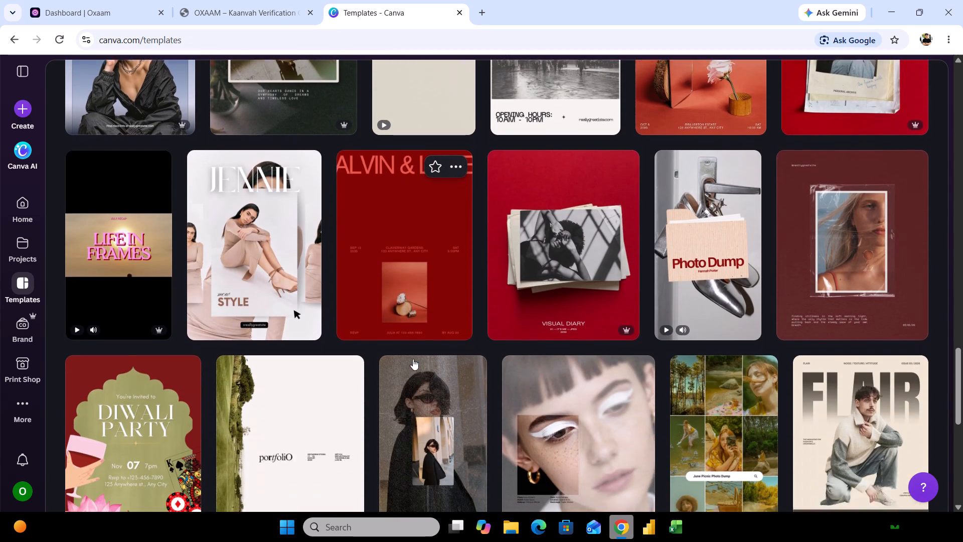
scroll(413, 359, "down", 4)
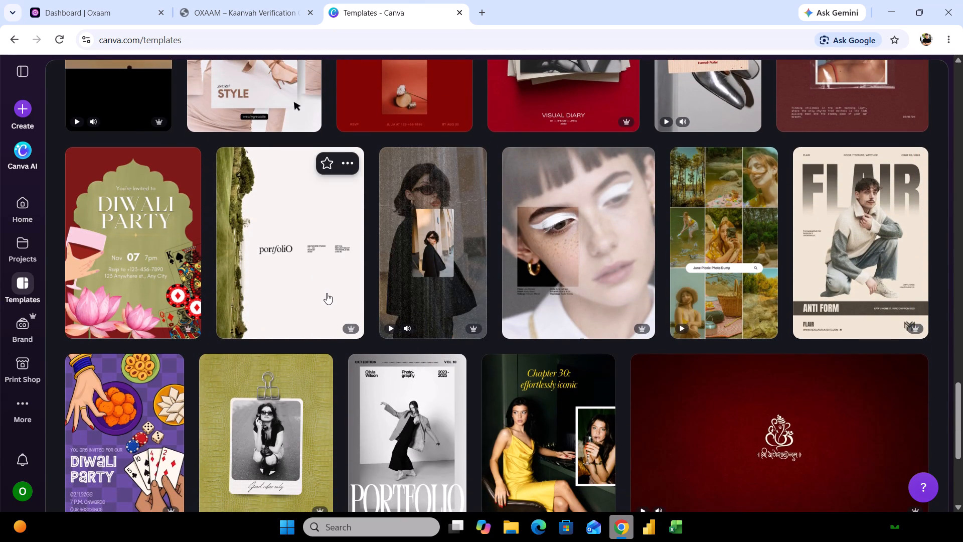
scroll(327, 293, "down", 2)
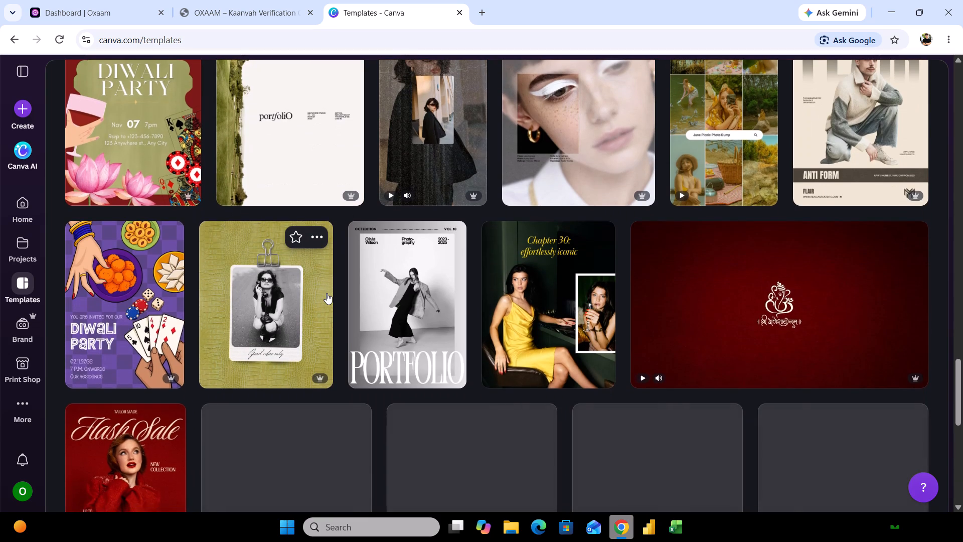
Examine further rows of More templates for you, checking the ring ceremony, wedding invitation and couple photo designs.
scroll(327, 293, "down", 2)
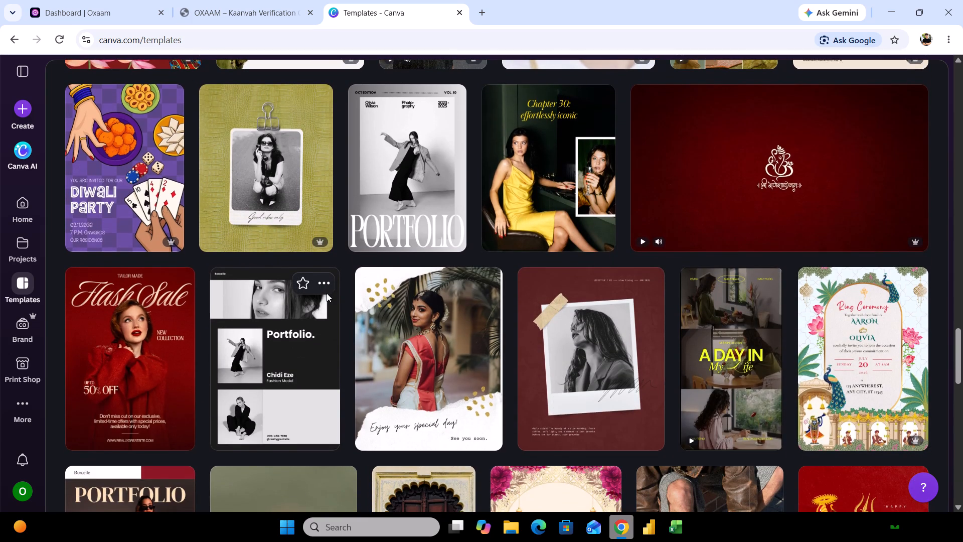
scroll(327, 293, "down", 2)
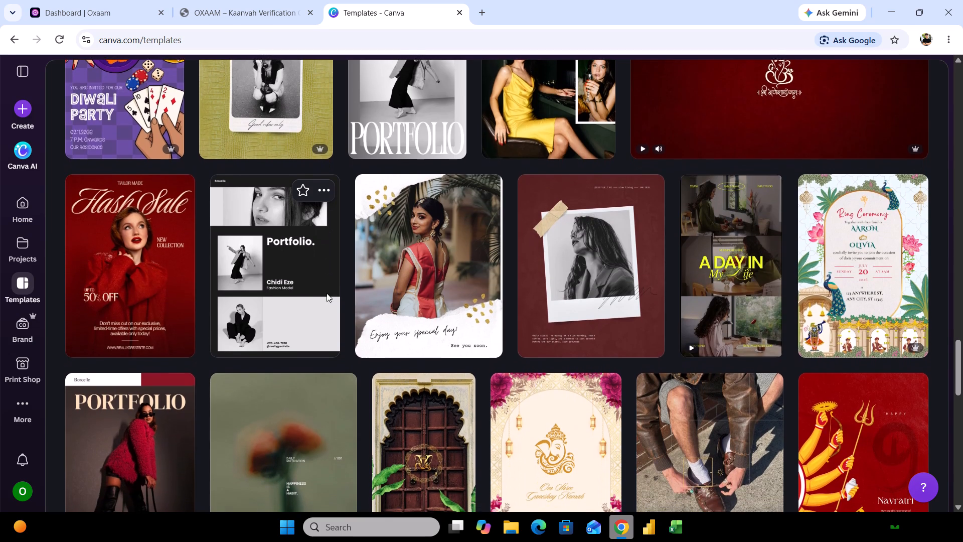
scroll(327, 293, "down", 1)
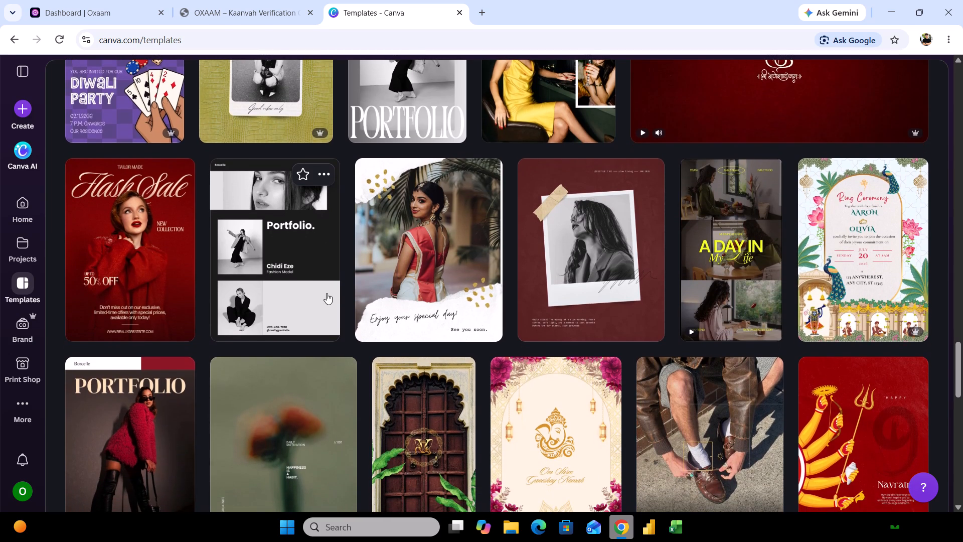
scroll(327, 293, "down", 1)
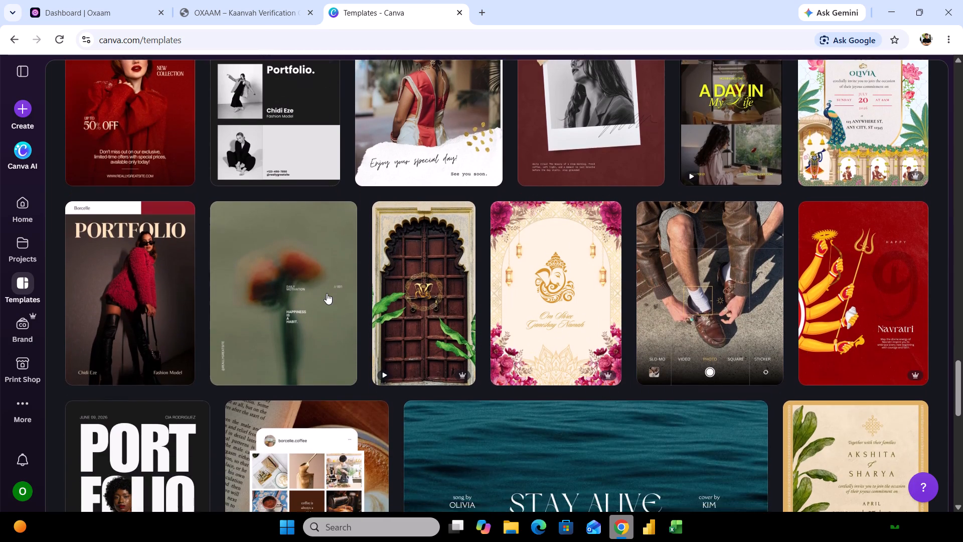
scroll(327, 293, "down", 4)
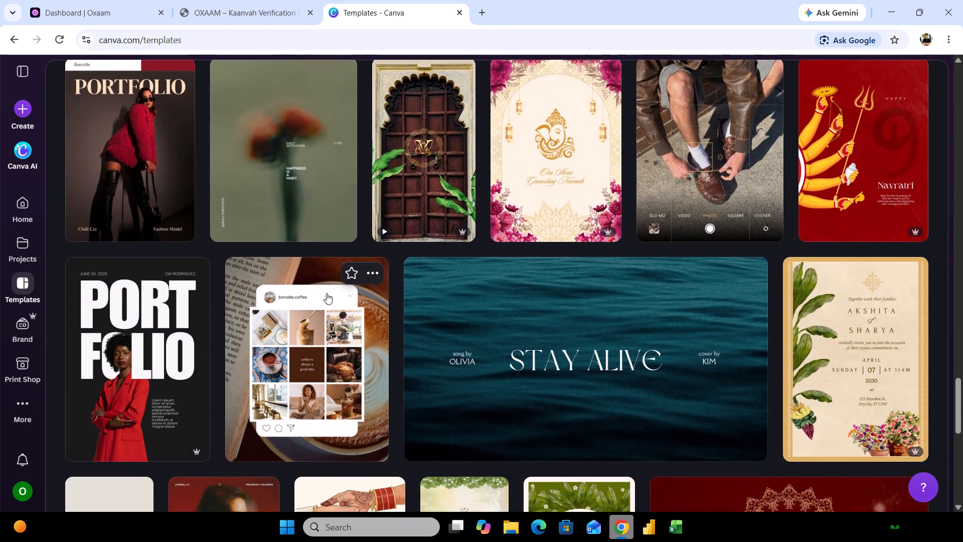
scroll(327, 293, "down", 5)
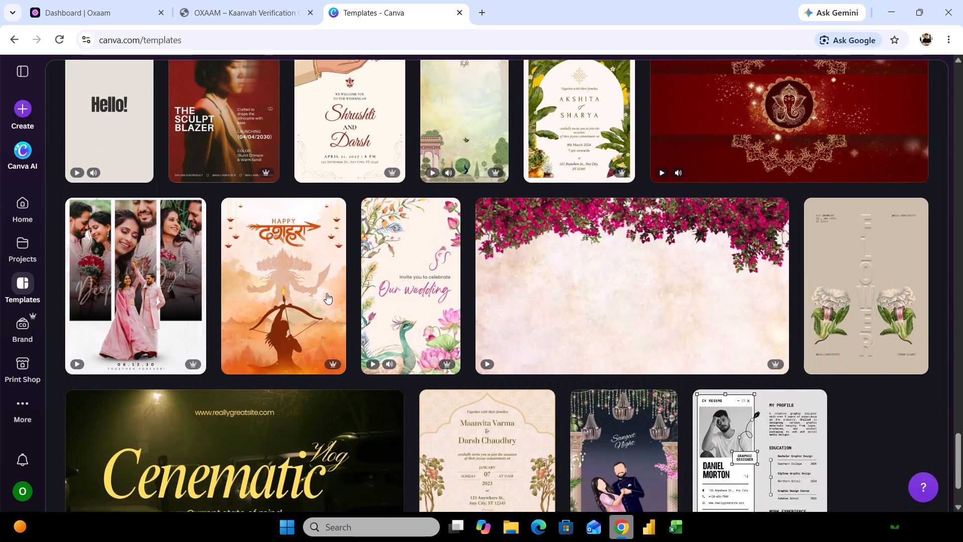
scroll(327, 293, "down", 2)
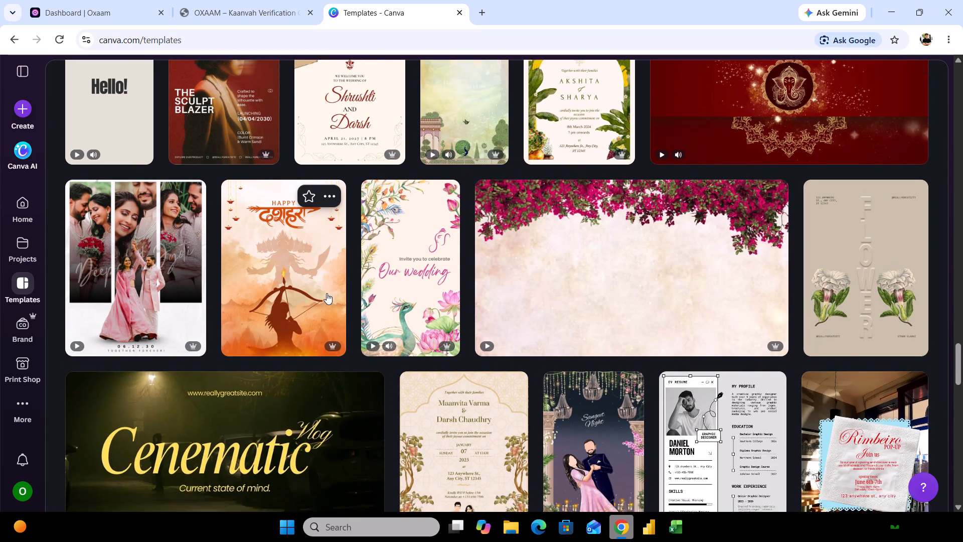
scroll(327, 293, "down", 1)
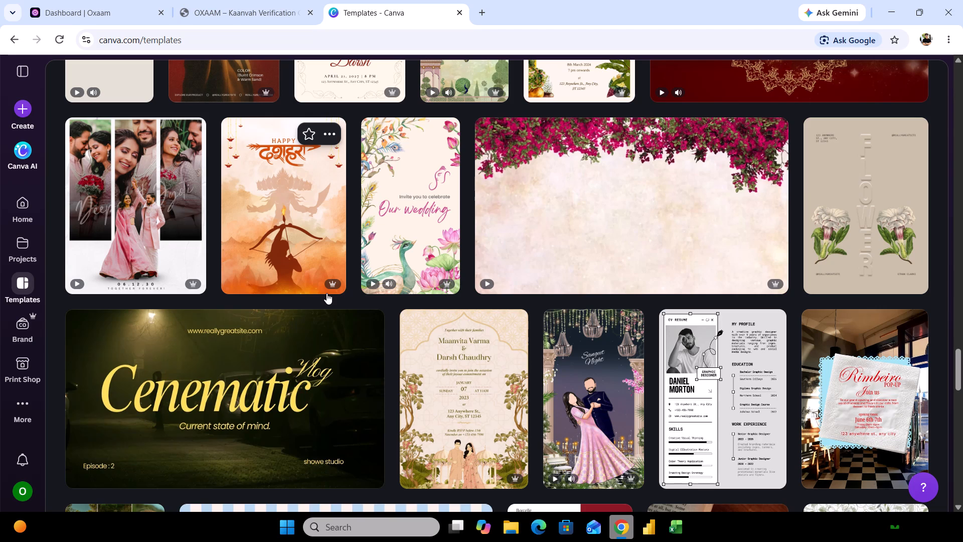
Try to open the couple photo collage template dated 06.12.30.
left_click(152, 227)
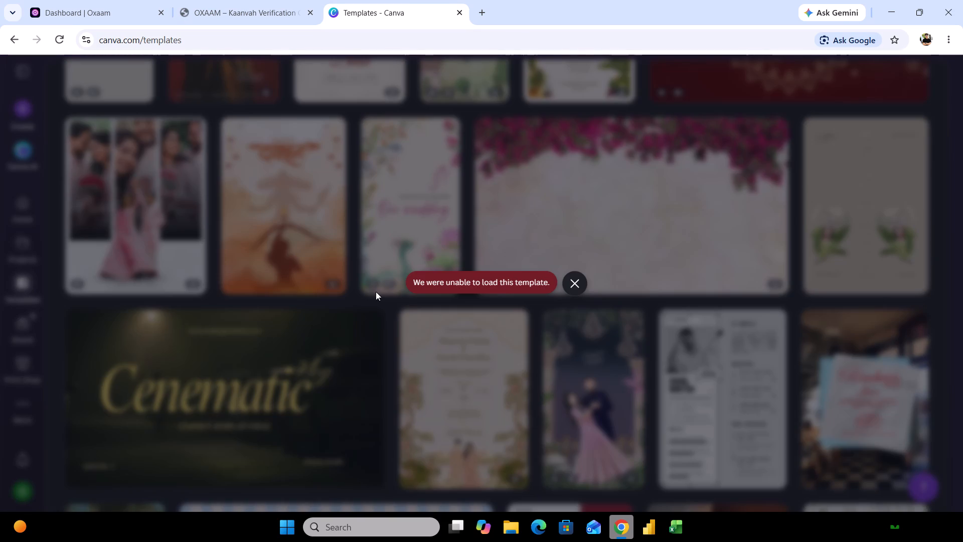
left_click(569, 287)
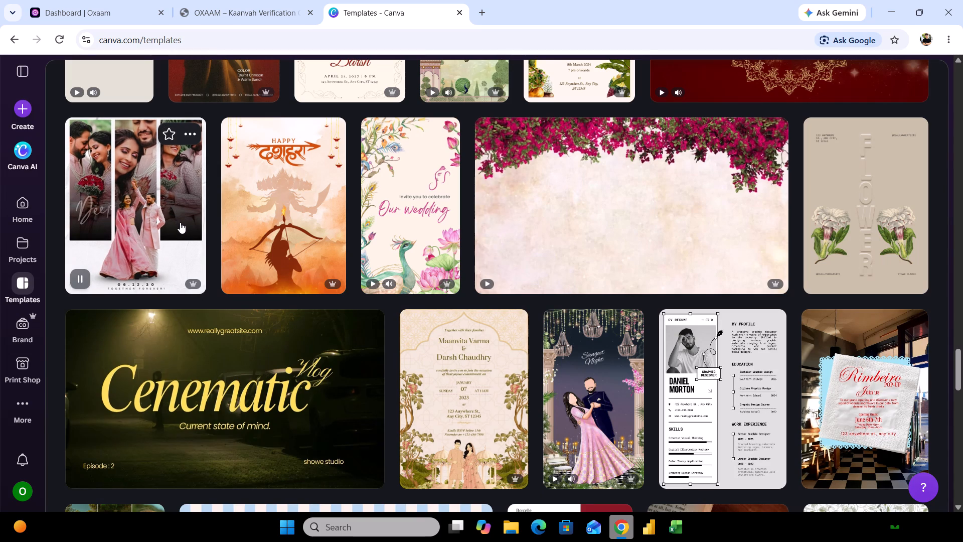
Look through the remaining More templates for you rows down to the end of the list, checking the wedding and couple designs.
scroll(180, 222, "down", 2)
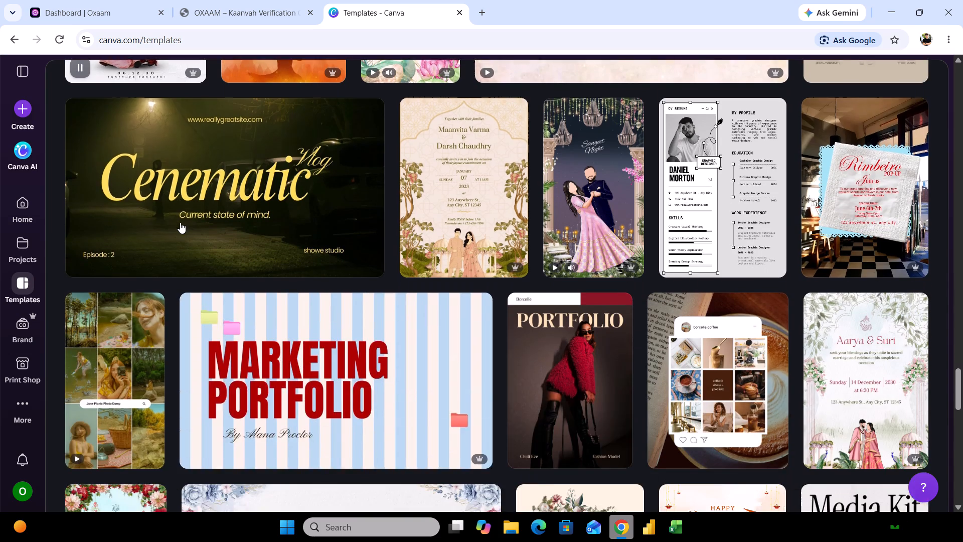
scroll(180, 222, "down", 5)
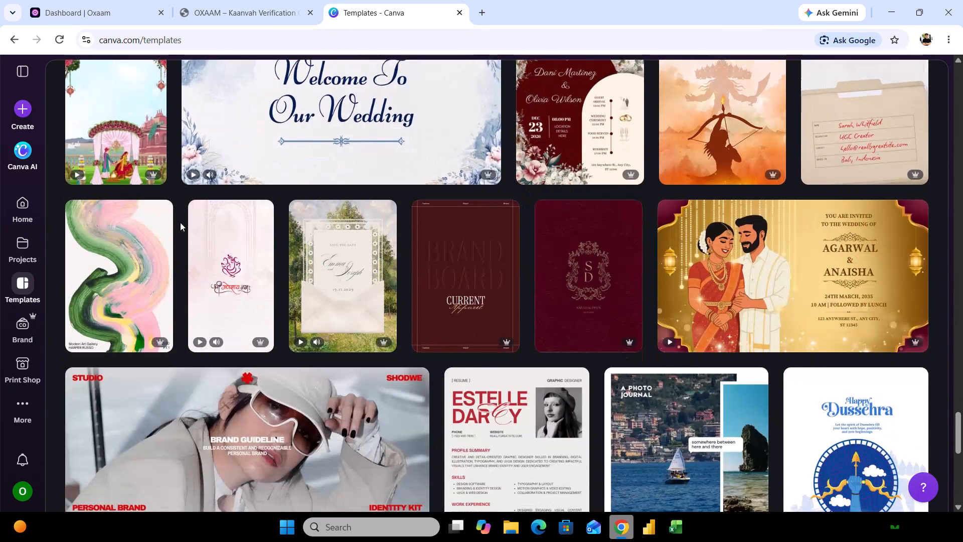
scroll(180, 222, "down", 2)
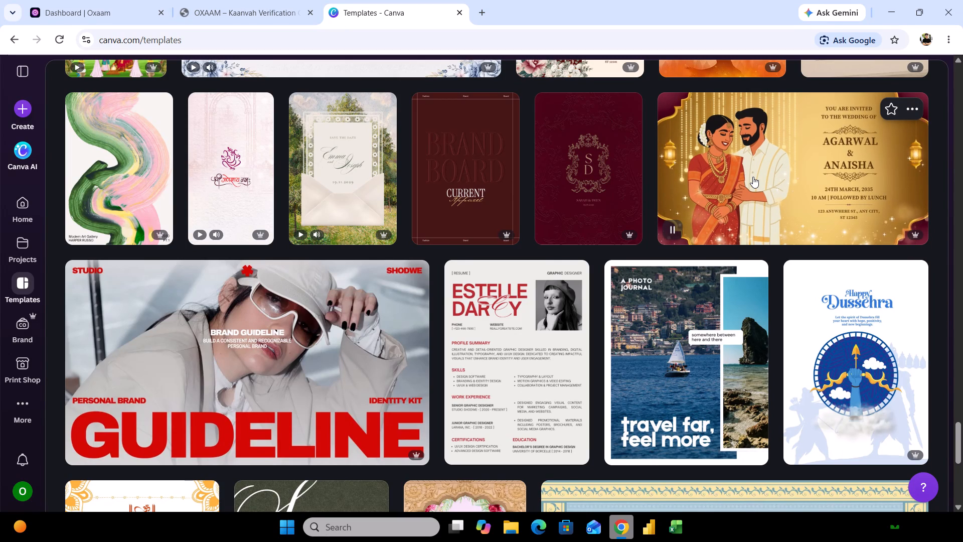
scroll(753, 177, "down", 6)
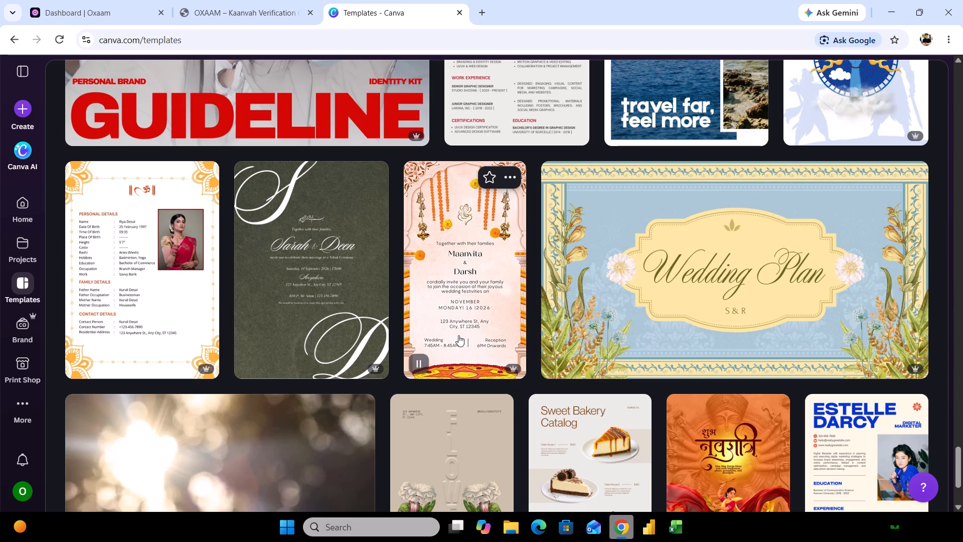
scroll(459, 321, "down", 1)
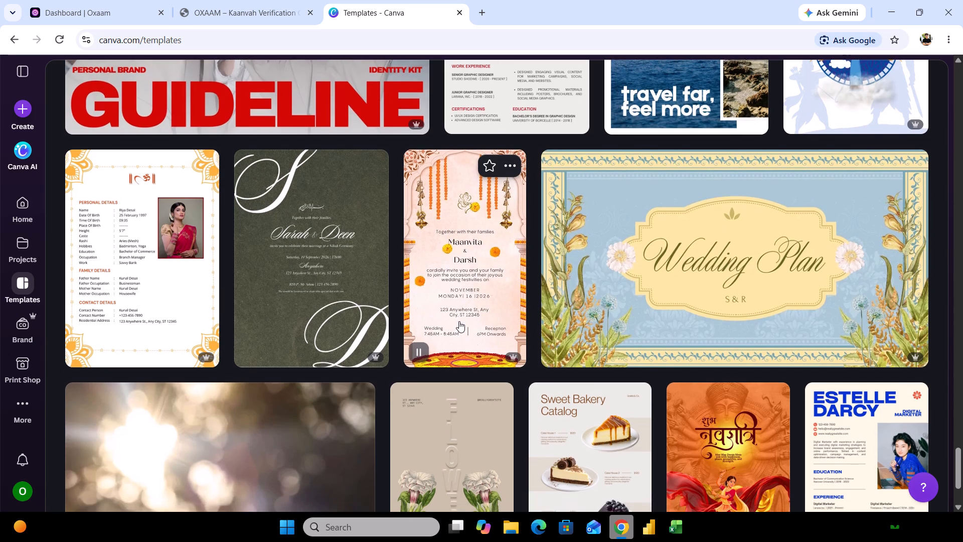
scroll(459, 321, "down", 2)
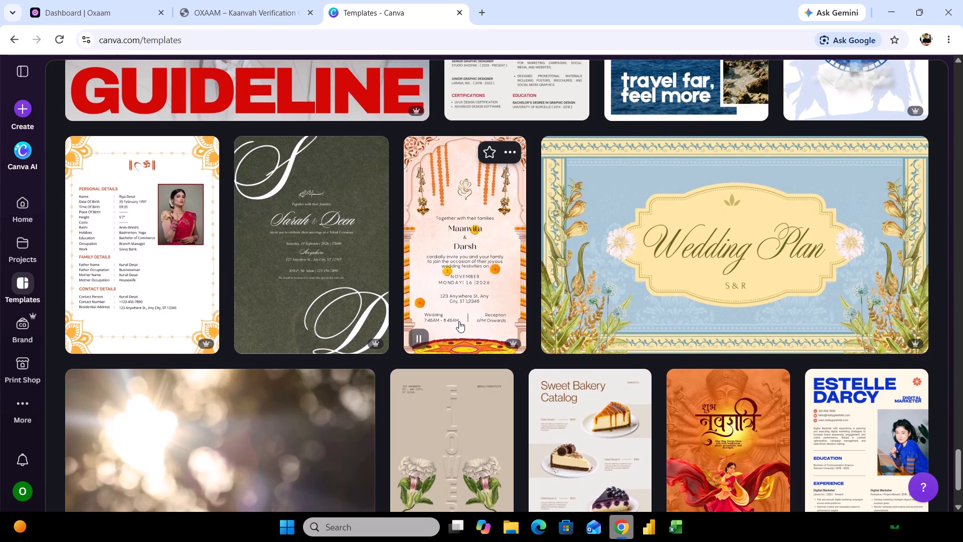
scroll(459, 321, "down", 1)
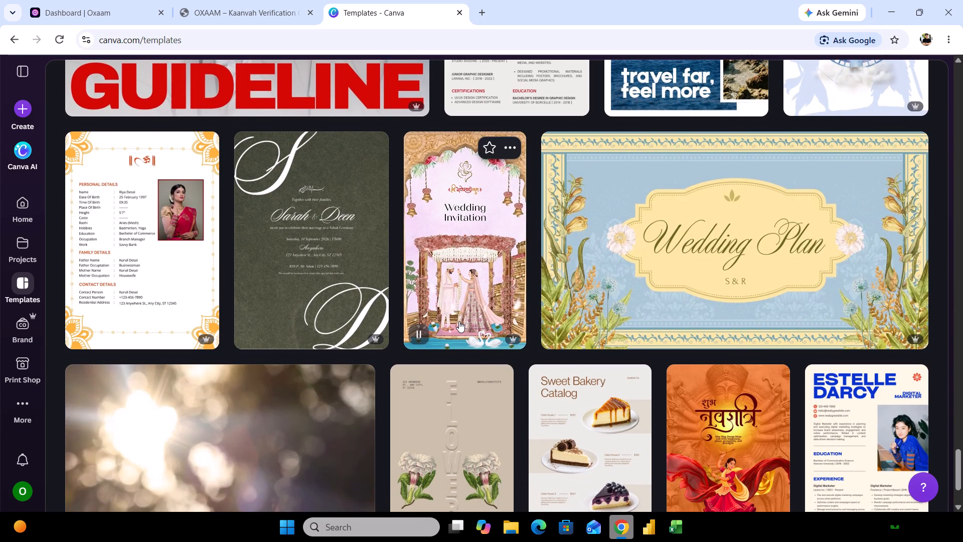
scroll(462, 286, "down", 1)
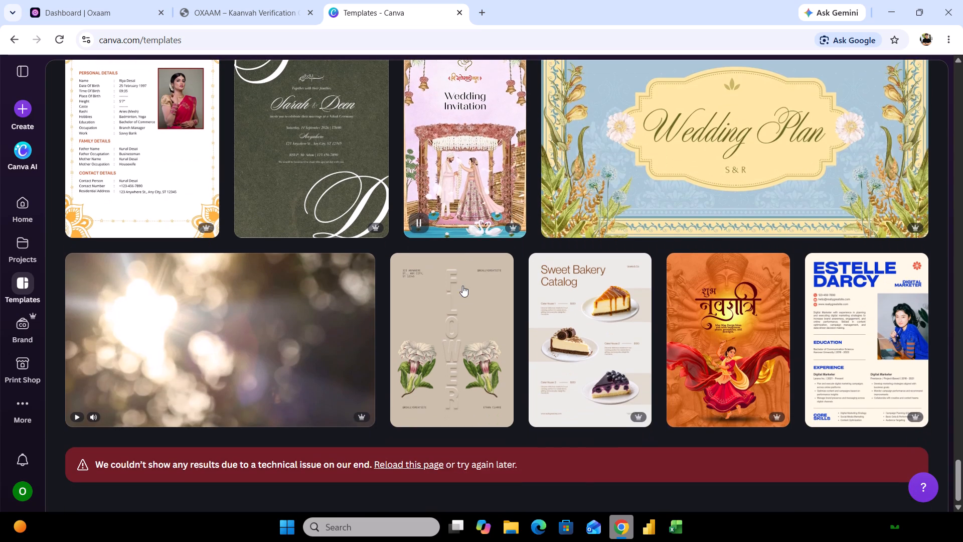
scroll(462, 286, "down", 1)
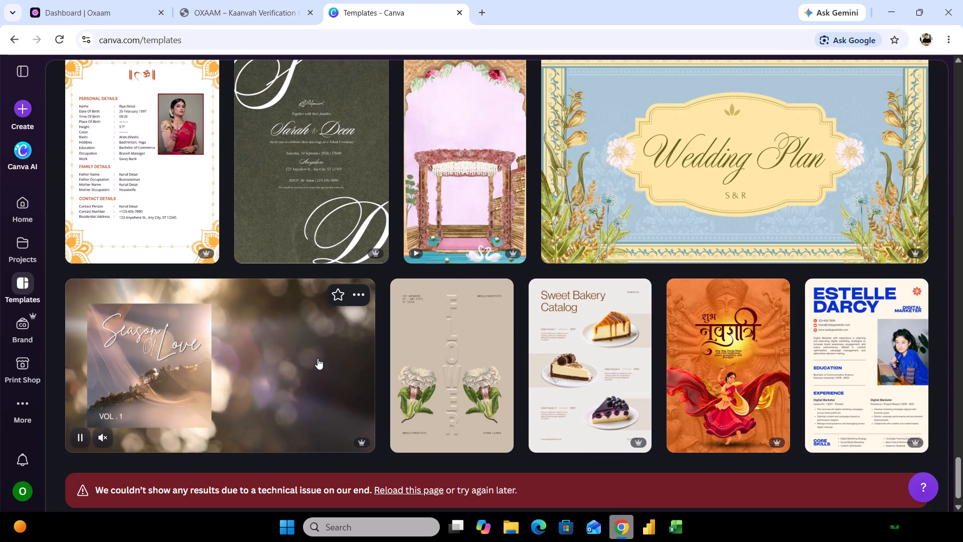
Try to open the animated wedding invitation template with the floral mandap, located beside the Wedding Plan design.
left_click(456, 182)
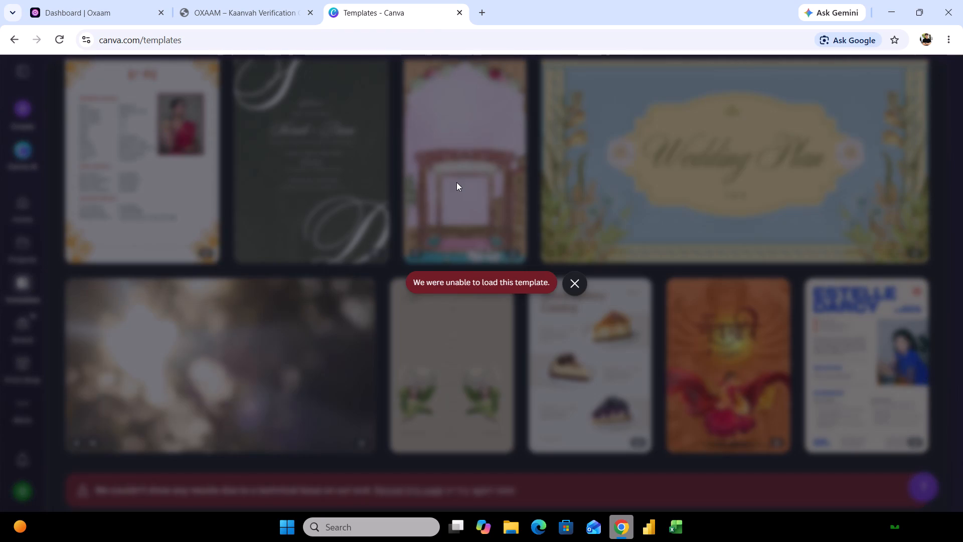
left_click(571, 274)
left_click(511, 186)
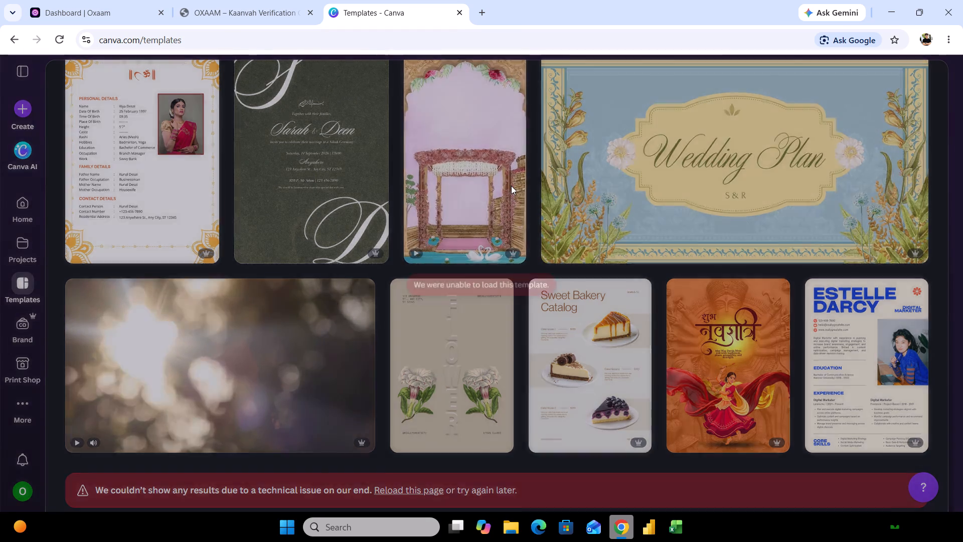
left_click(486, 277)
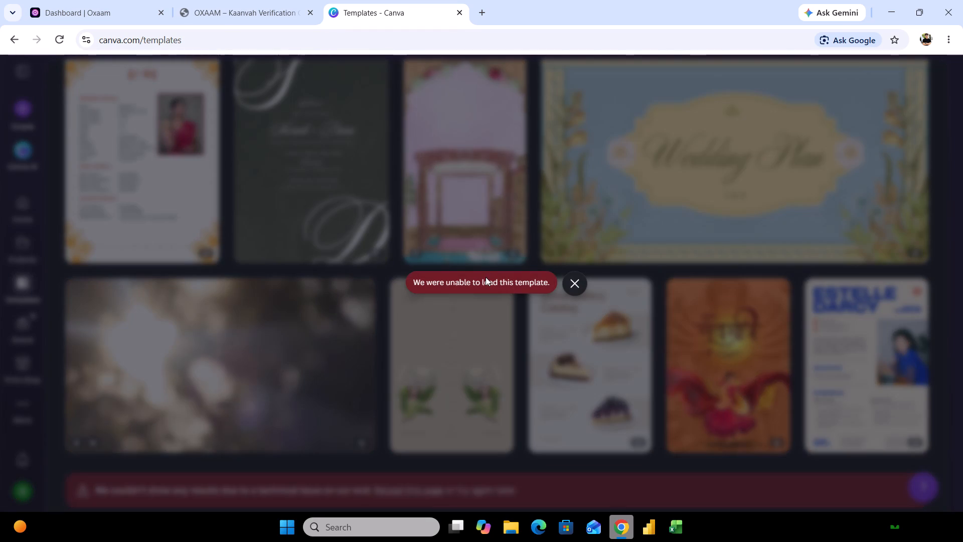
triple_click(486, 277)
left_click(486, 277)
left_click_drag(486, 277, 580, 283)
left_click(580, 283)
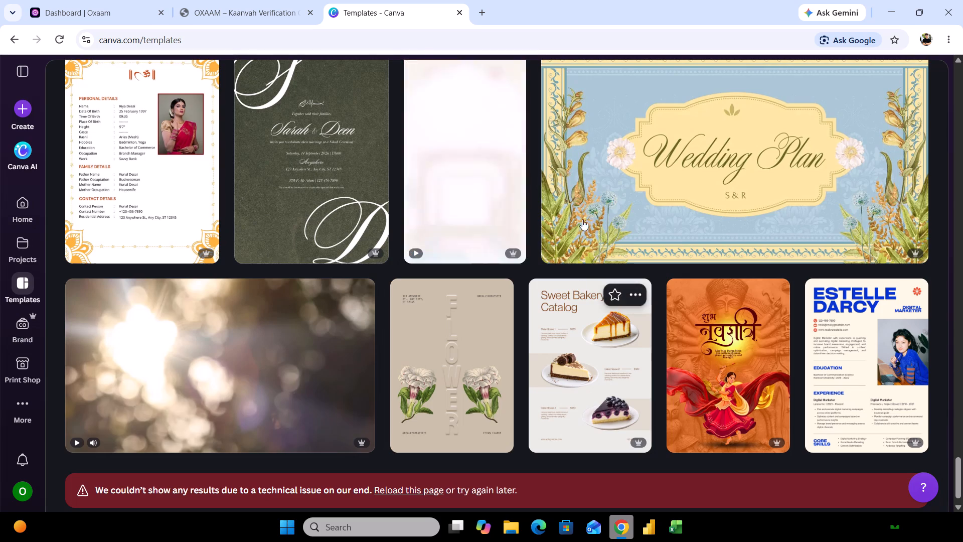
Review the More templates for you designs again from the end of the list back up to Trending near you.
scroll(585, 206, "up", 6)
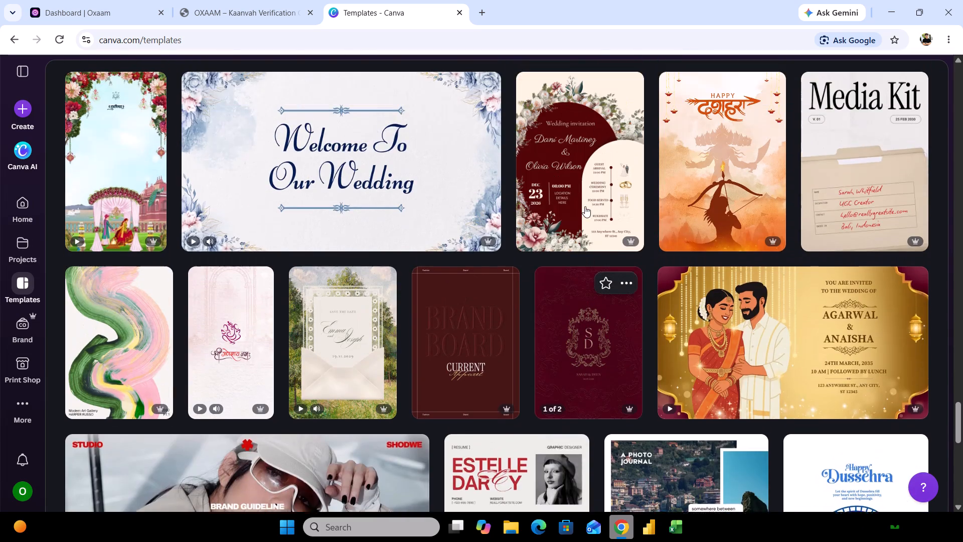
scroll(585, 206, "up", 3)
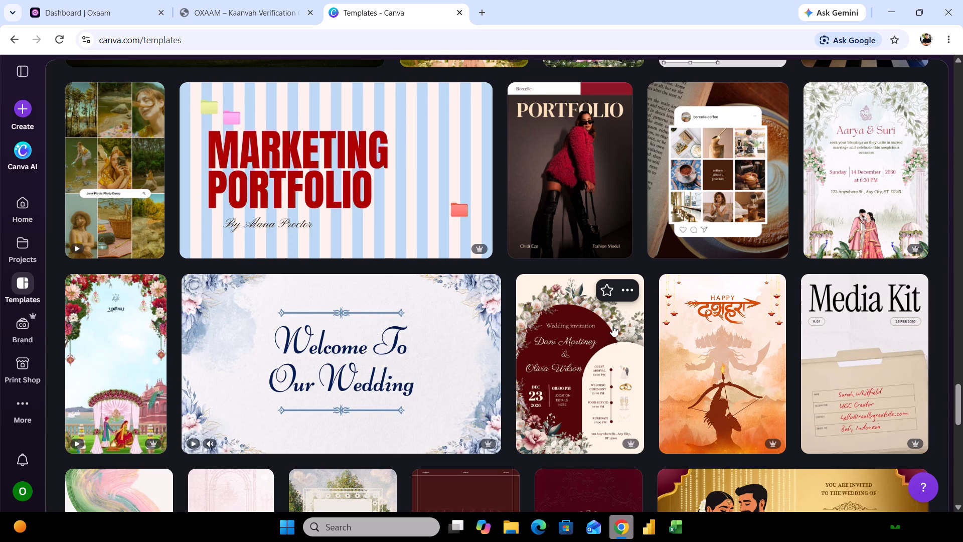
scroll(612, 326, "up", 4)
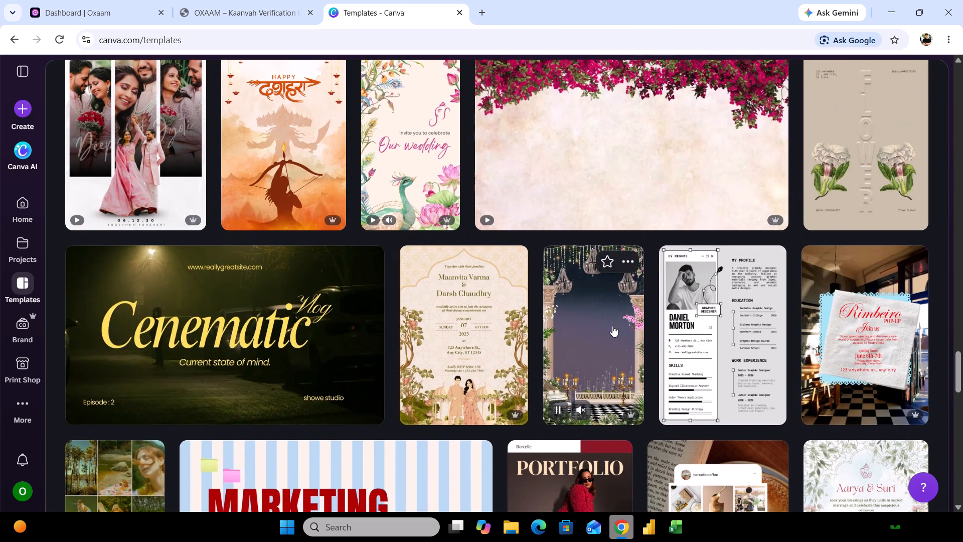
scroll(612, 326, "up", 6)
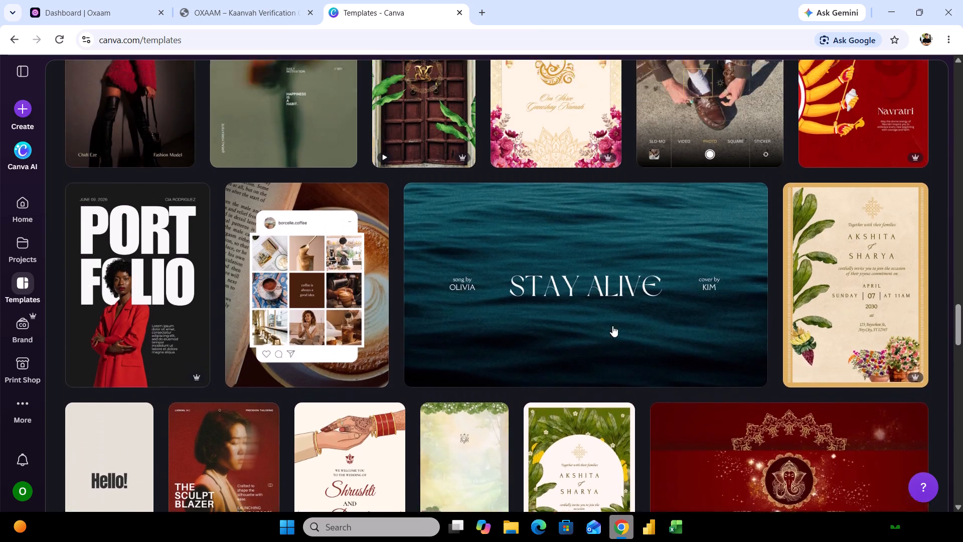
scroll(612, 326, "up", 7)
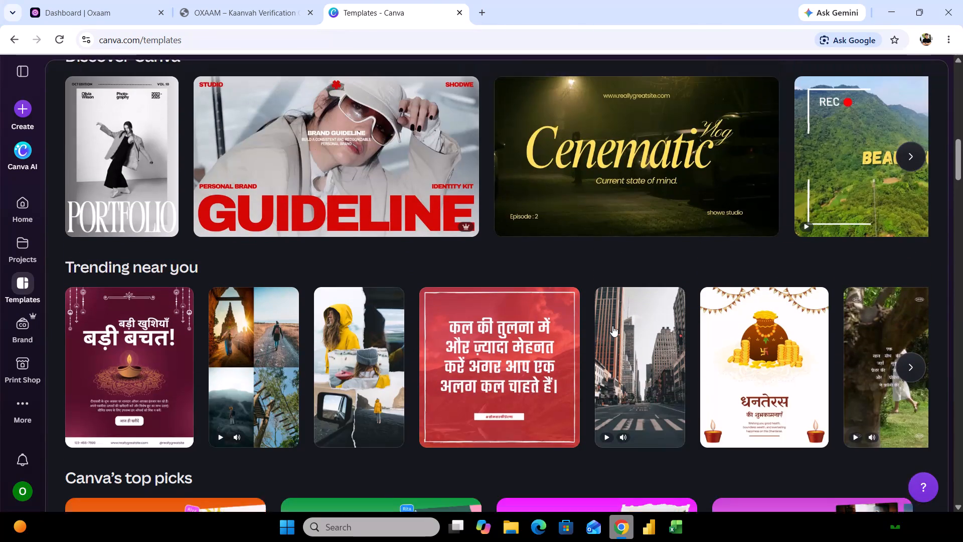
Try to open the dark green floral wedding invitation template with the illustrated couple under Inspired by your designs.
scroll(377, 297, "up", 2)
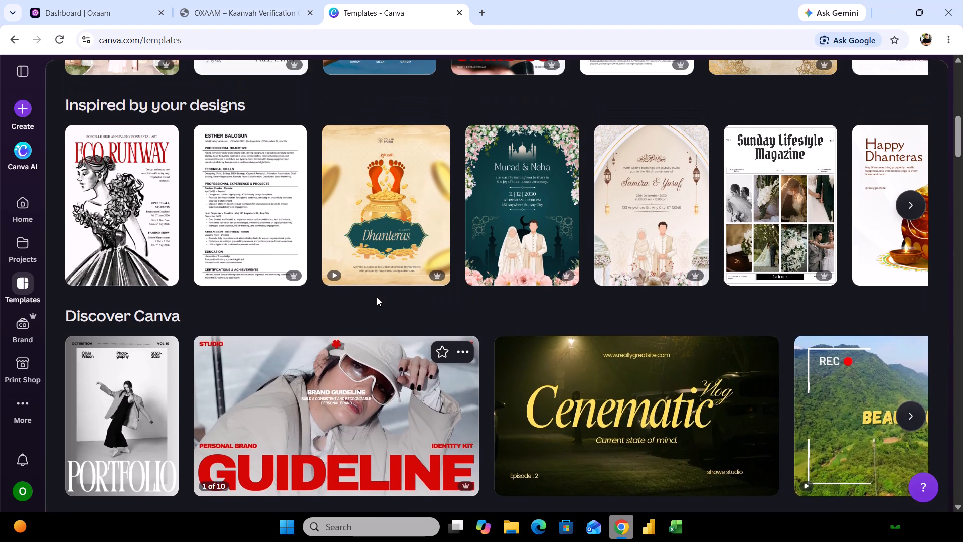
left_click(512, 207)
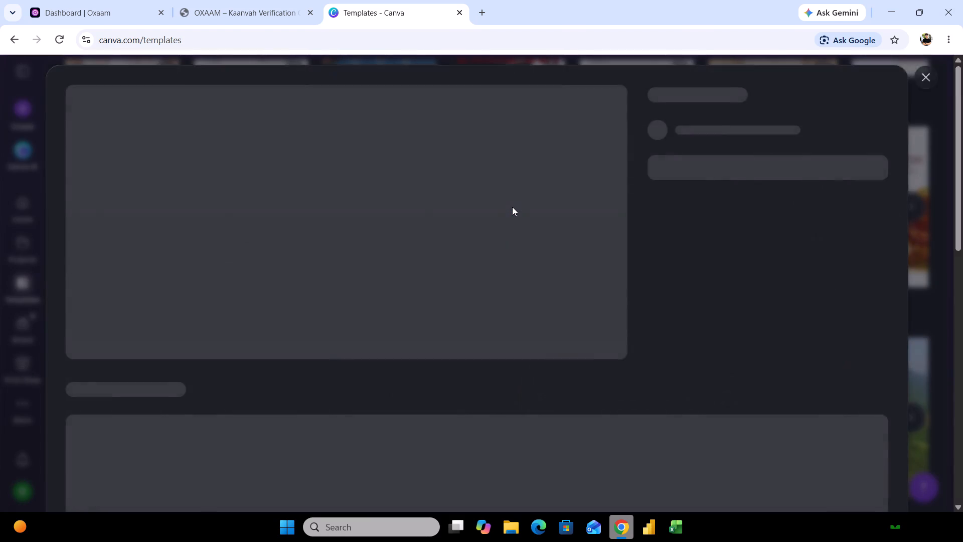
left_click(577, 285)
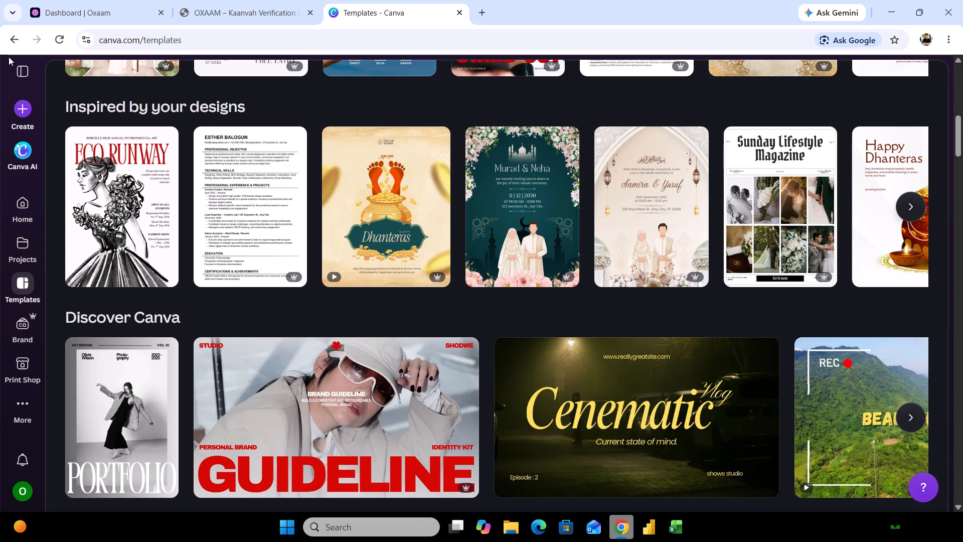
Return to the SON ENGAGEMENT WISHES FOR PIC NT VIDEO search results and look through the Canva Templates designs.
left_click(12, 30)
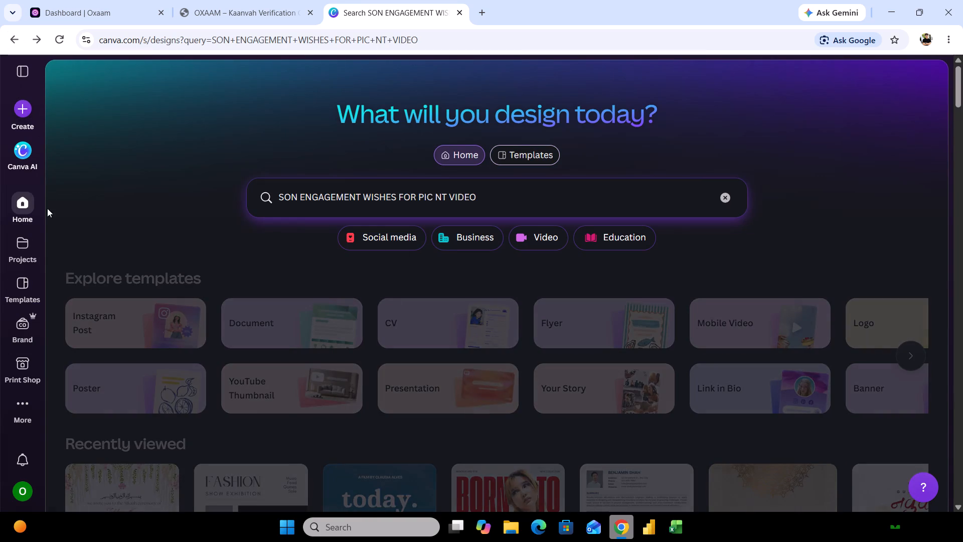
left_click(229, 215)
scroll(229, 215, "down", 2)
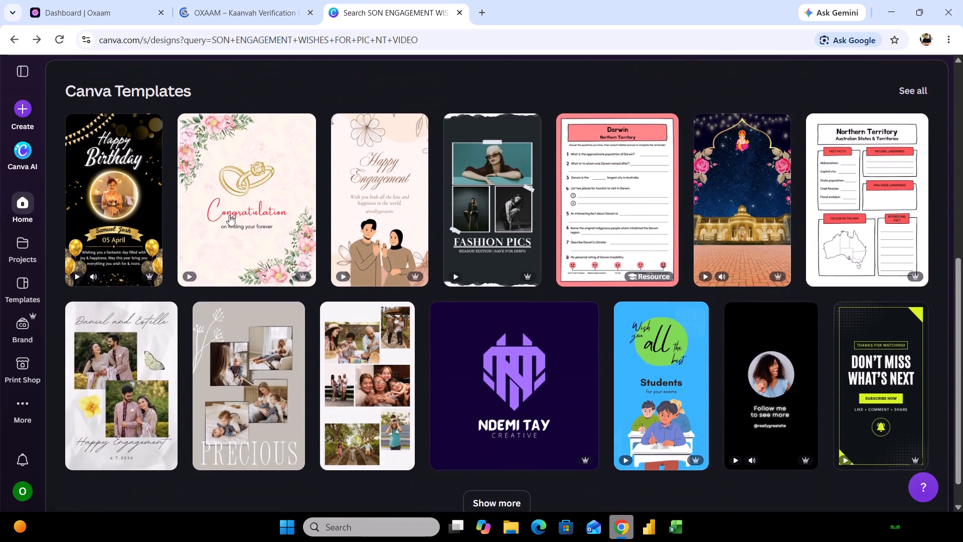
scroll(229, 215, "down", 2)
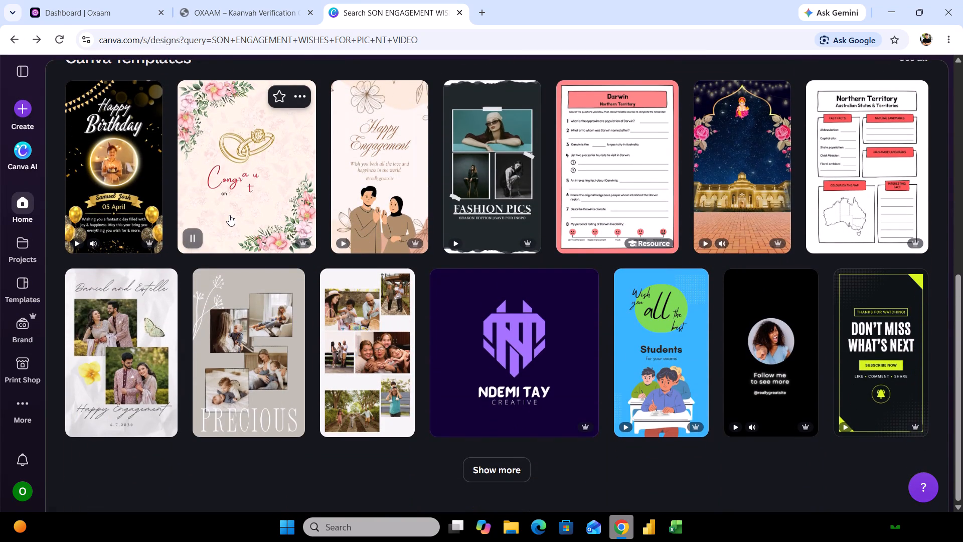
scroll(229, 215, "down", 1)
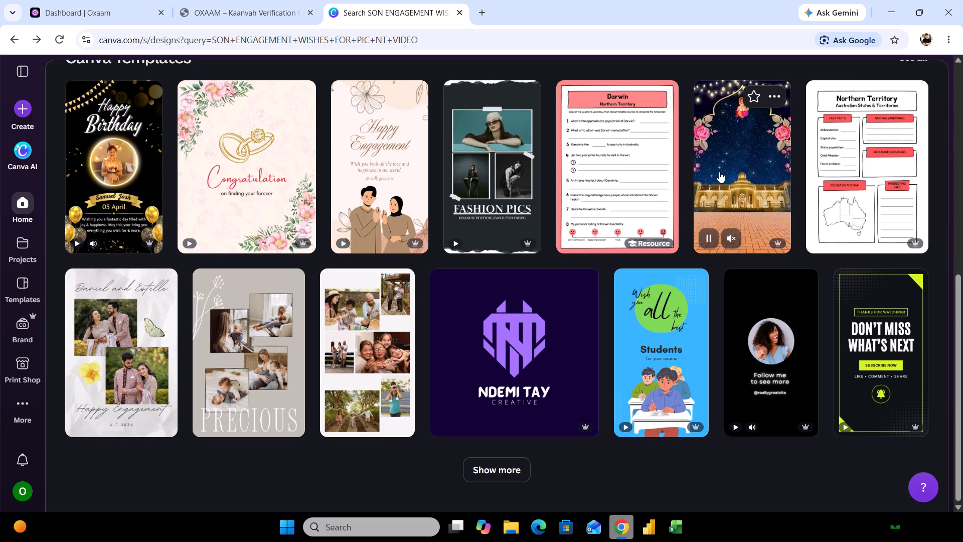
scroll(461, 273, "up", 4)
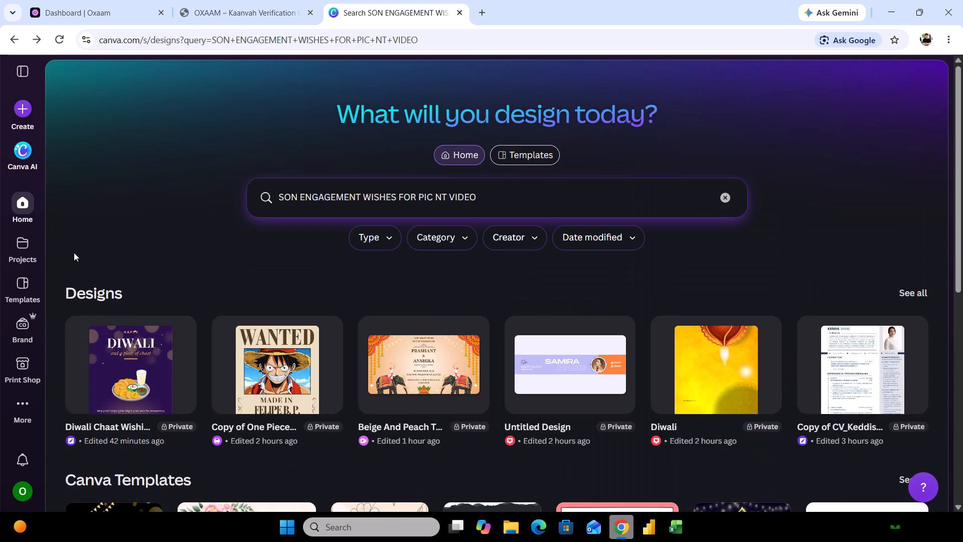
Leave the search results and go to the home page.
left_click(21, 214)
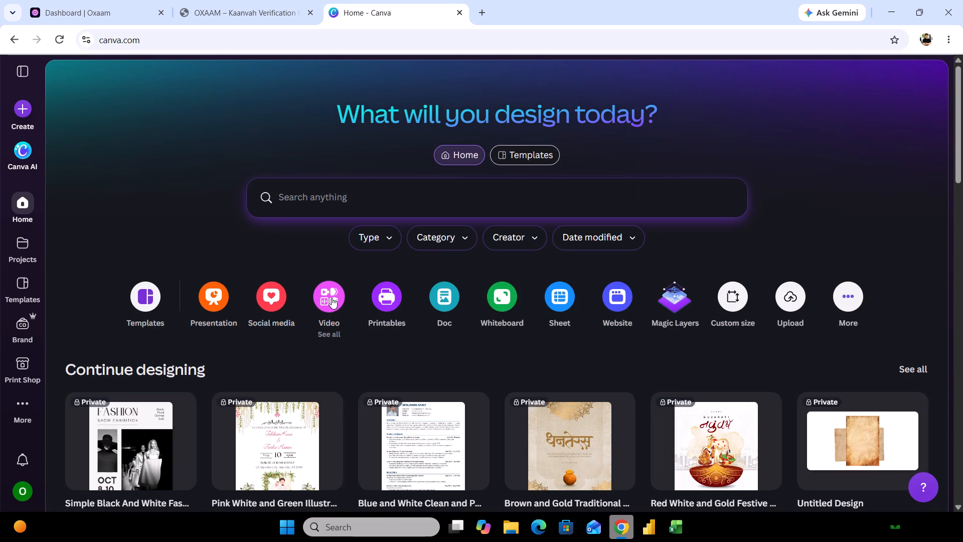
Open the video formats available for creating a new design.
left_click(332, 298)
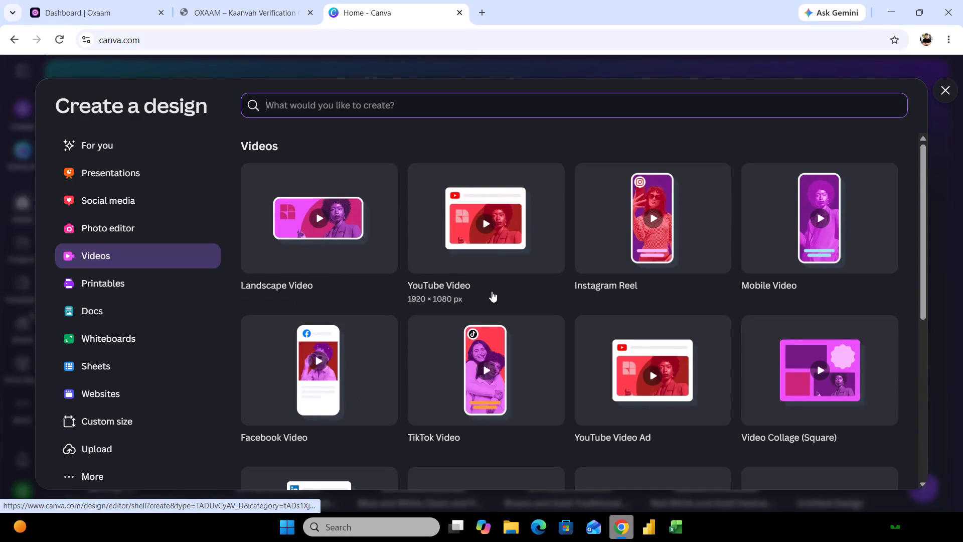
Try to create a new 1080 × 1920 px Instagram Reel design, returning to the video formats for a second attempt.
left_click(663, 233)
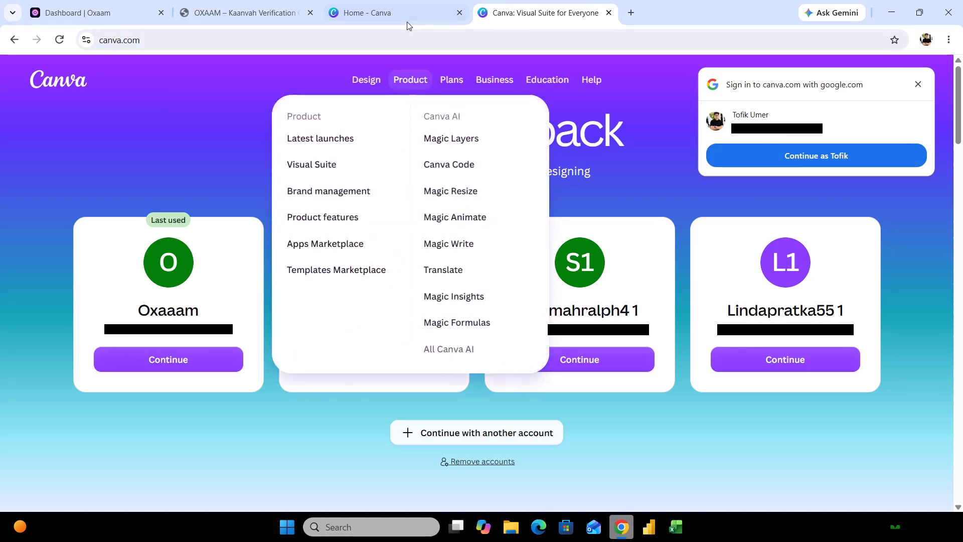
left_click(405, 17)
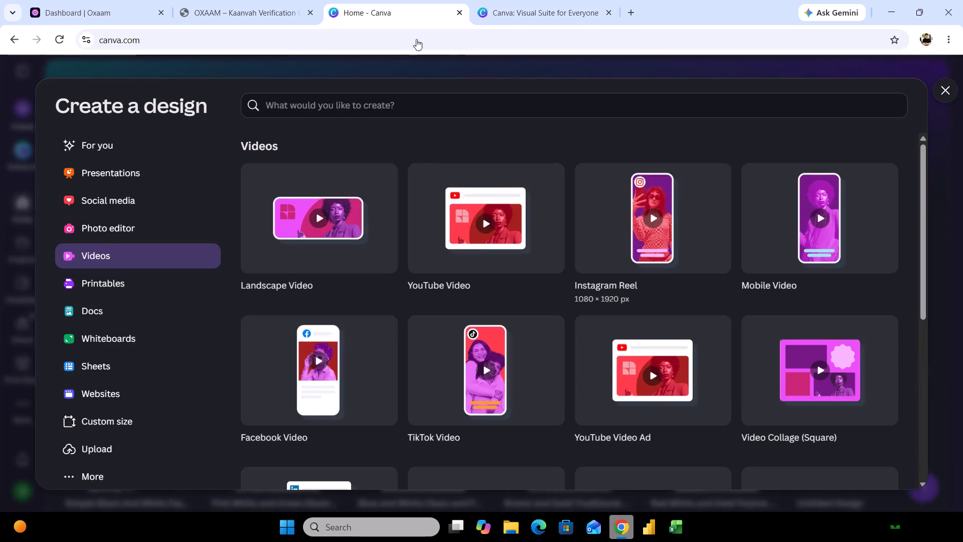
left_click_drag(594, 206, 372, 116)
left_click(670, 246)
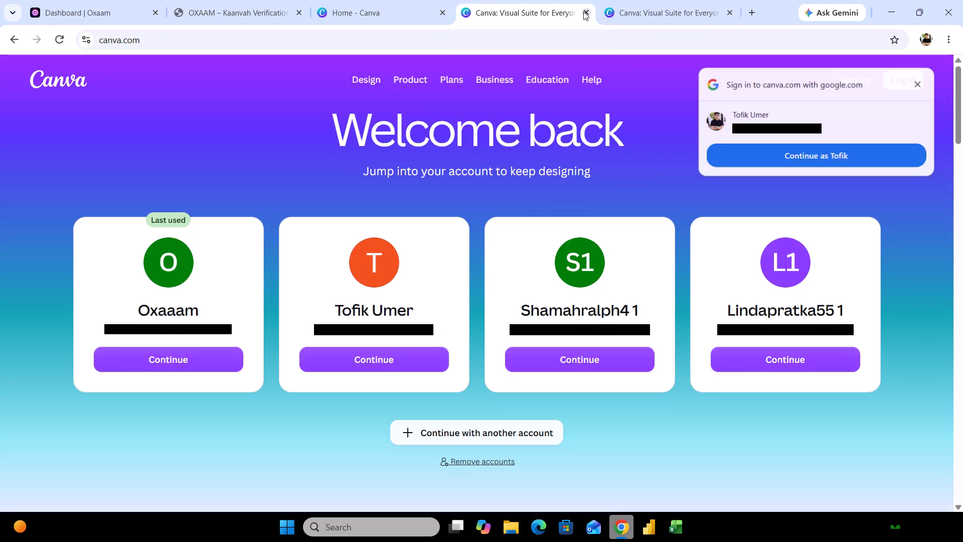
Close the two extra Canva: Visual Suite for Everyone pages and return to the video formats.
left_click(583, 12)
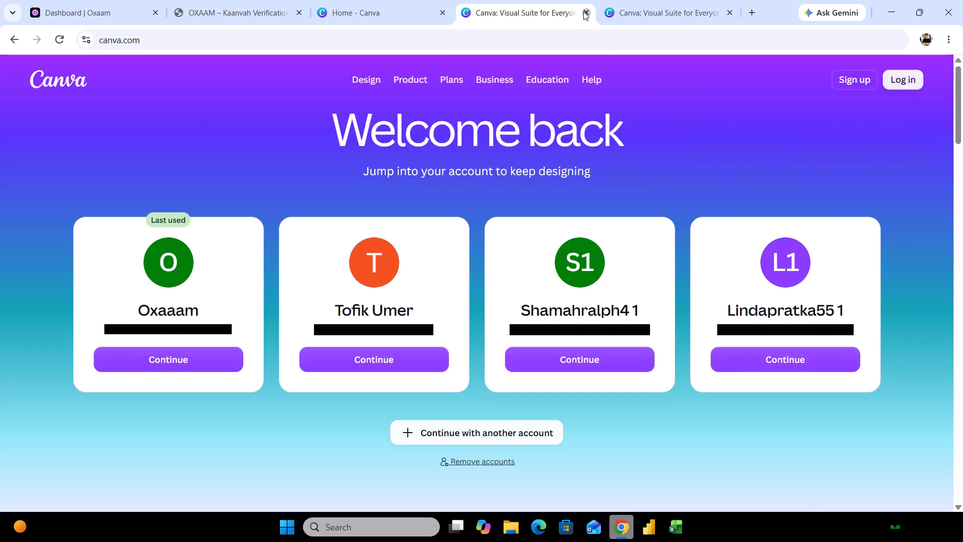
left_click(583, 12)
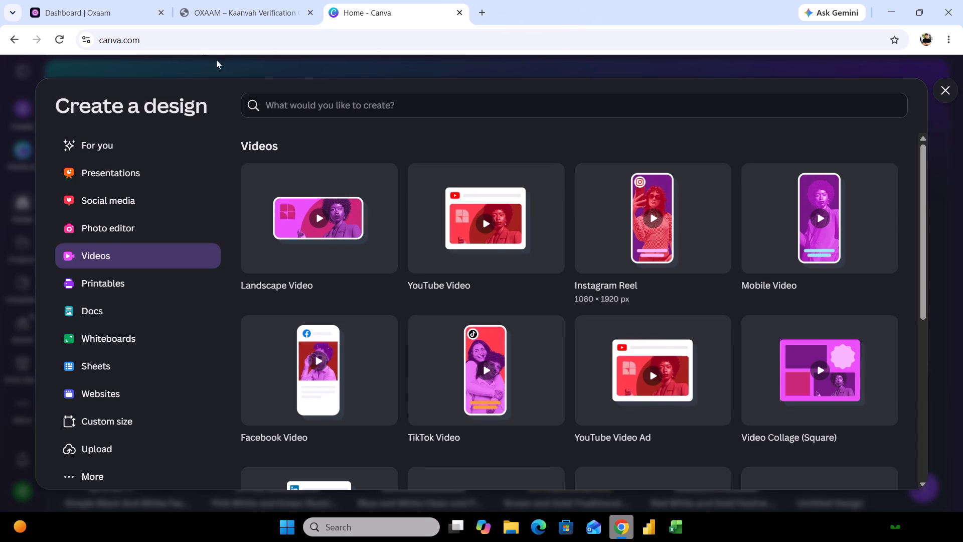
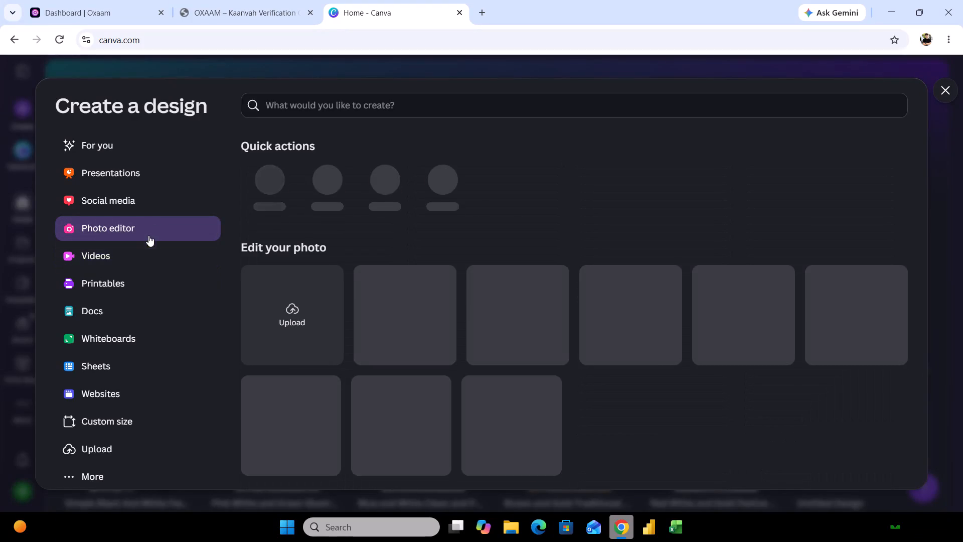
Search the video design types for ENGAGEMENT FIX DATE.
left_click(143, 253)
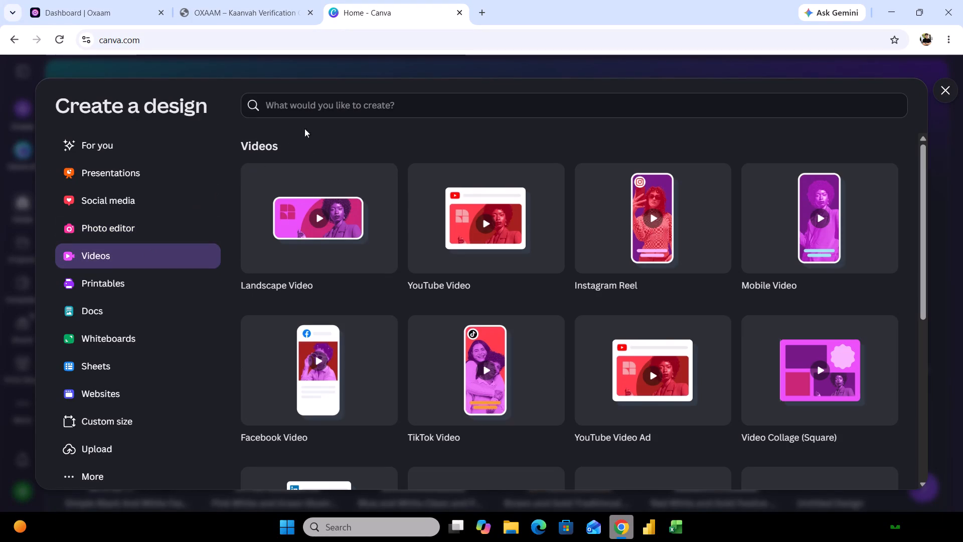
left_click(336, 102)
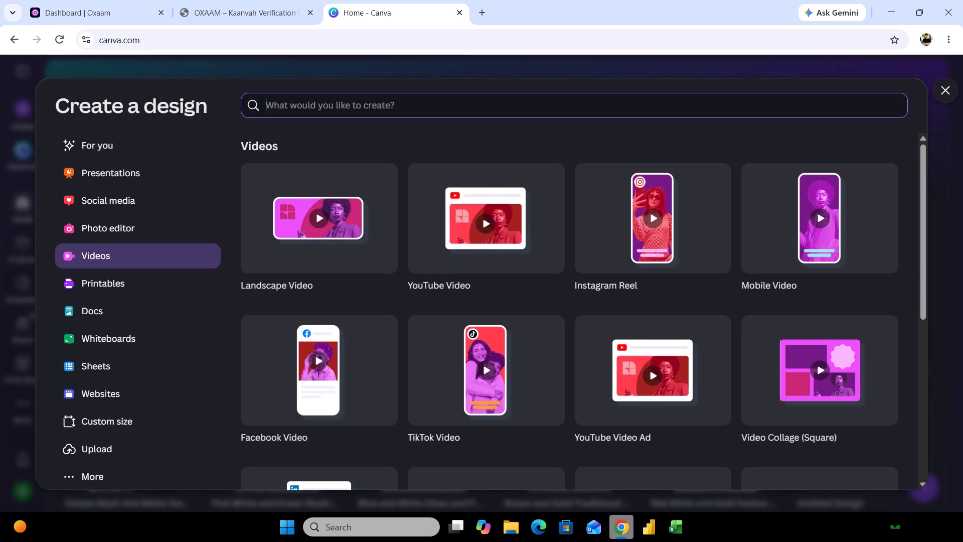
type("ENGAGEMENT")
key("space")
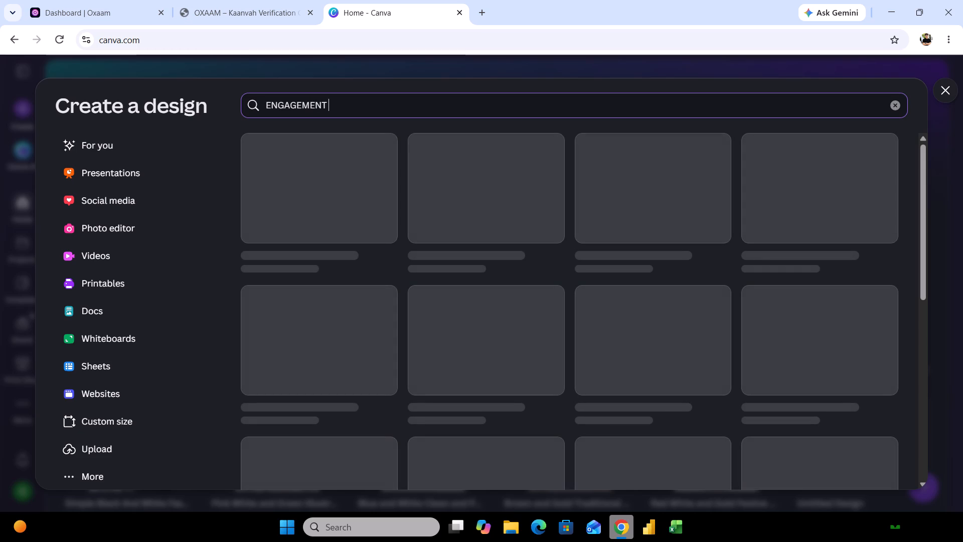
type("FIX DATE")
key("space")
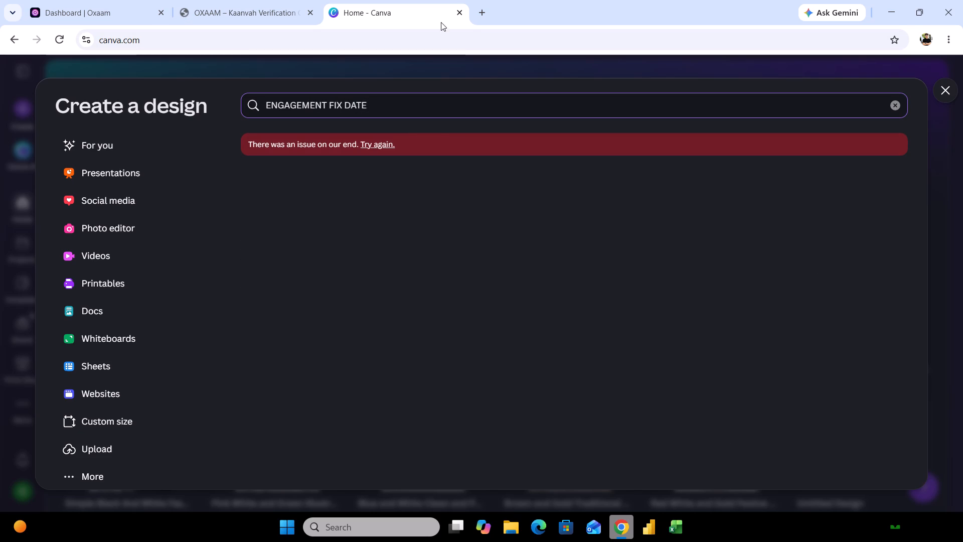
Close the Kaanvah verification, Oxaam dashboard and Canva home pages, leaving the browser.
left_click(307, 12)
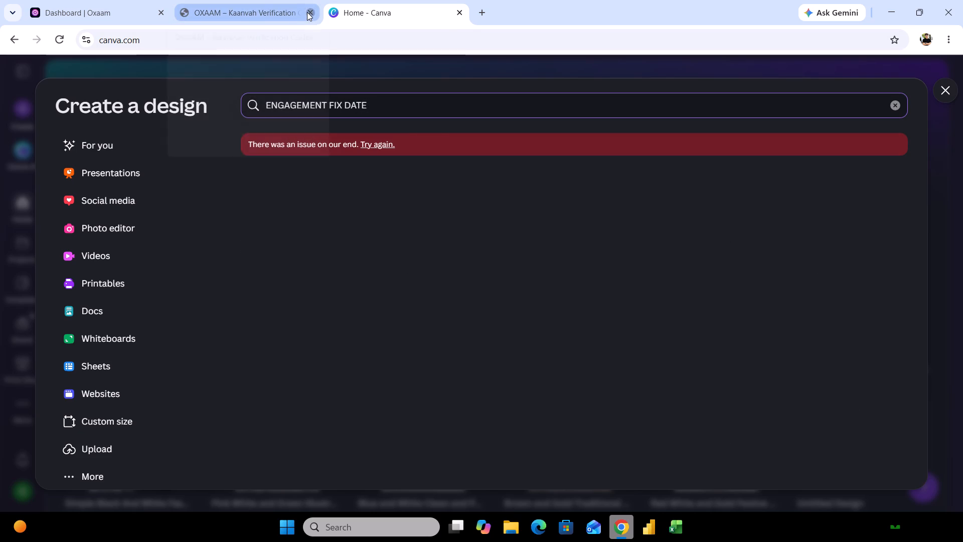
left_click(162, 12)
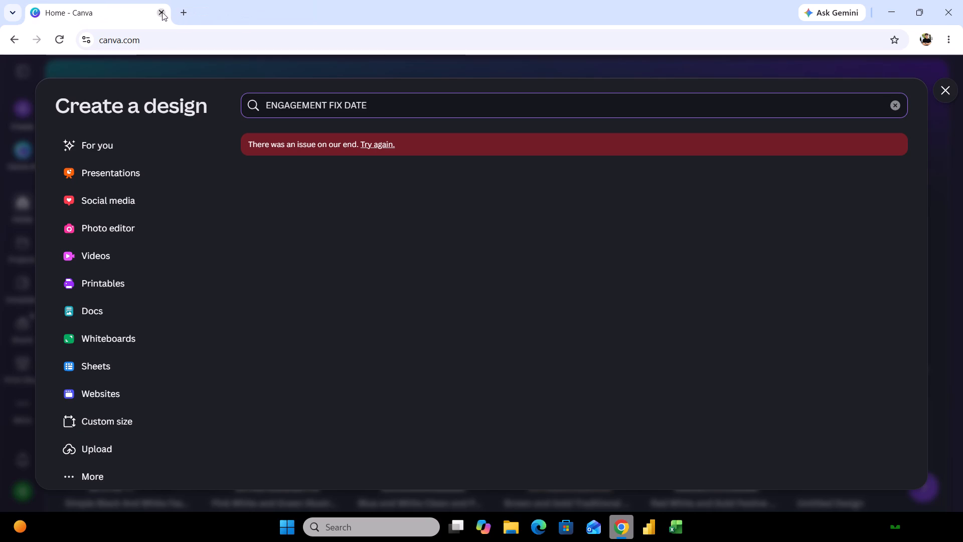
left_click(163, 12)
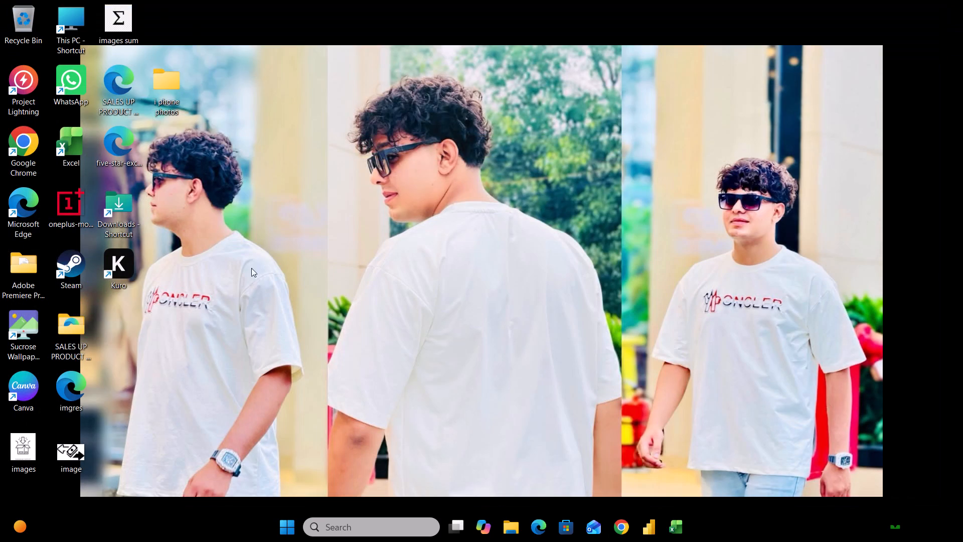
Switch to the Canva desktop app from the desktop and maximize its window with the TOFIK design.
double_click(26, 390)
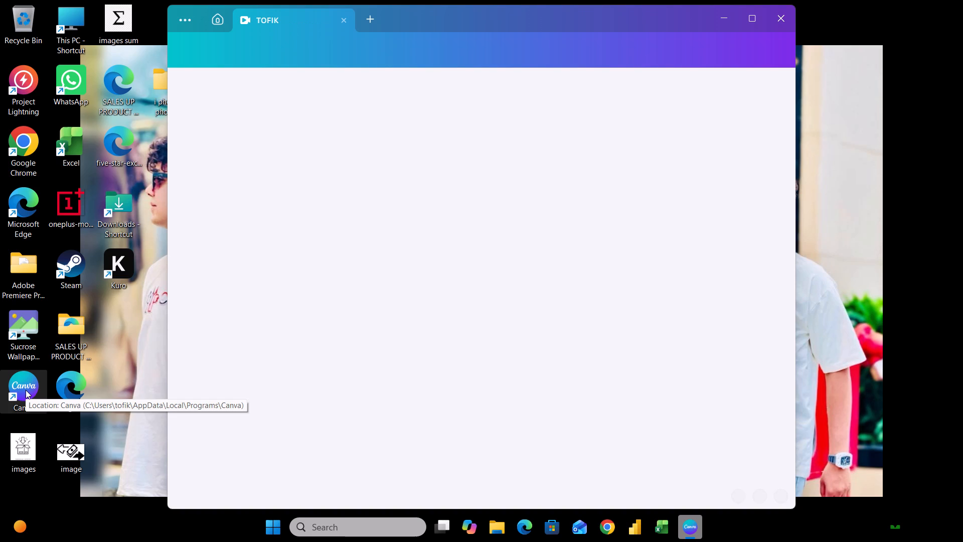
left_click(747, 19)
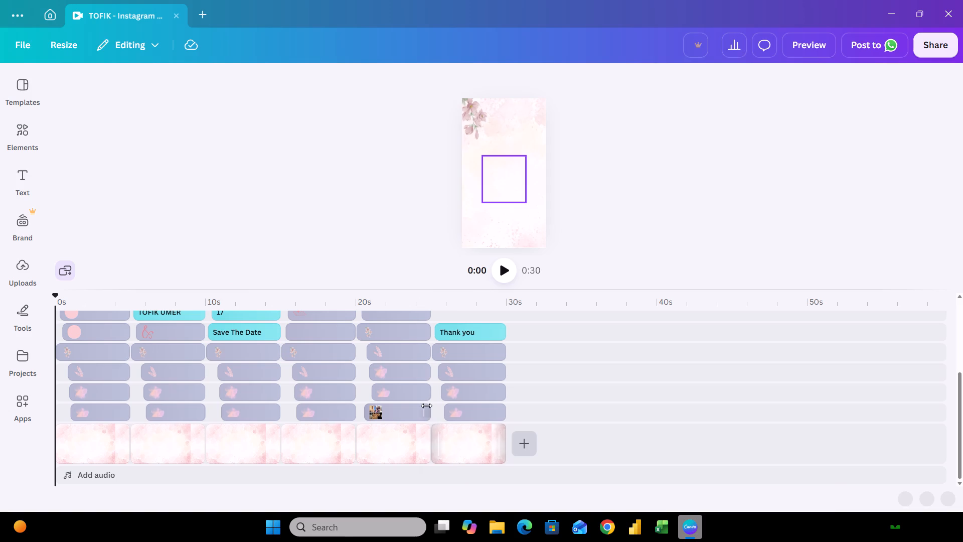
Clear the TOFIK design by deleting every page clip and the leftover flower graphic from the timeline.
left_click(460, 442)
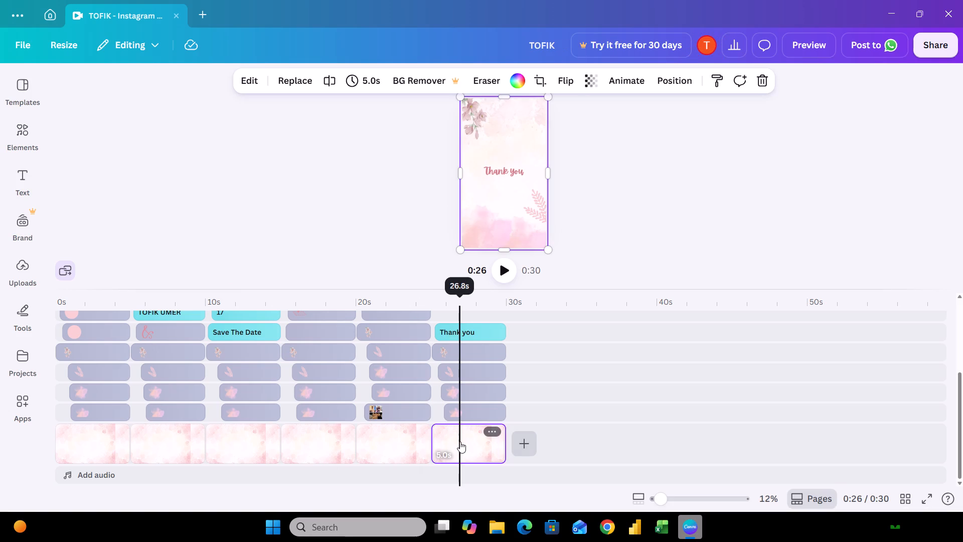
key("Delete")
key("Delete")
key("Delete")
key("Delete")
key("Delete")
key("Delete")
key("Delete")
key("Delete")
key("Delete")
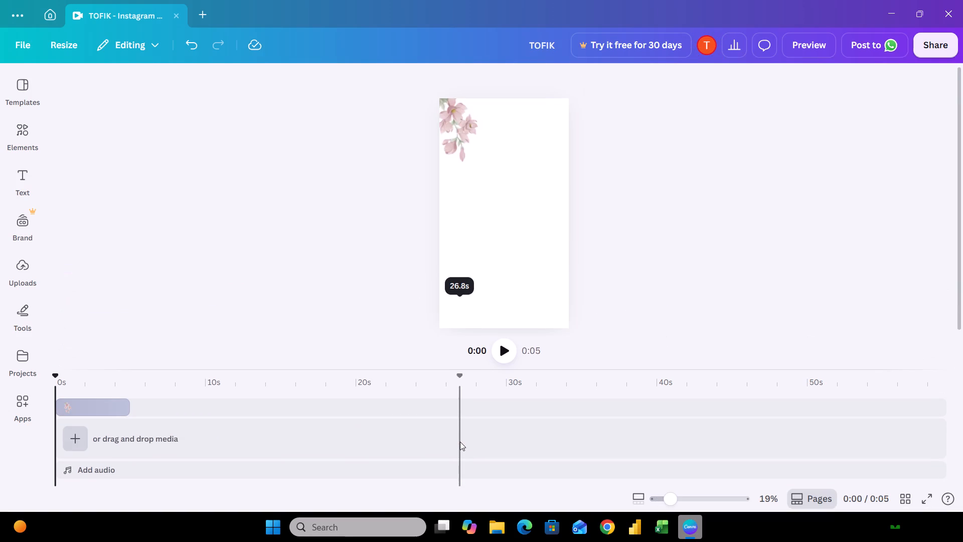
key("Delete")
key("Delete")
left_click(81, 410)
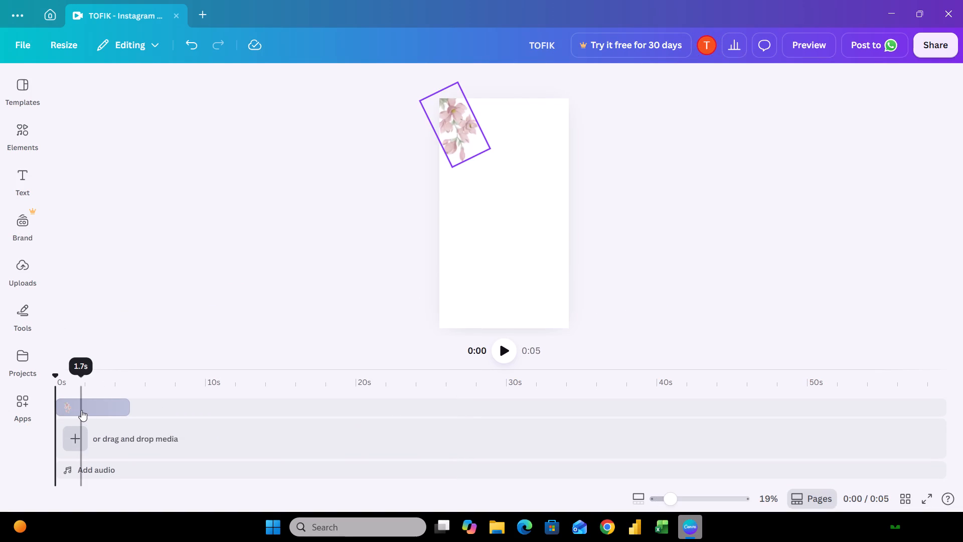
key("Delete")
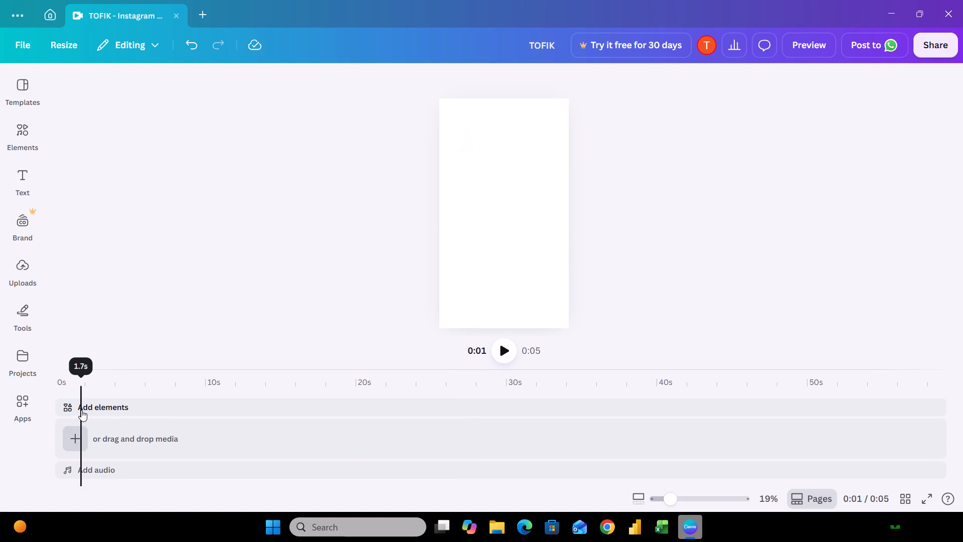
Search the Instagram Reel templates for SON ENGAGEMENT WISHES.
left_click(23, 101)
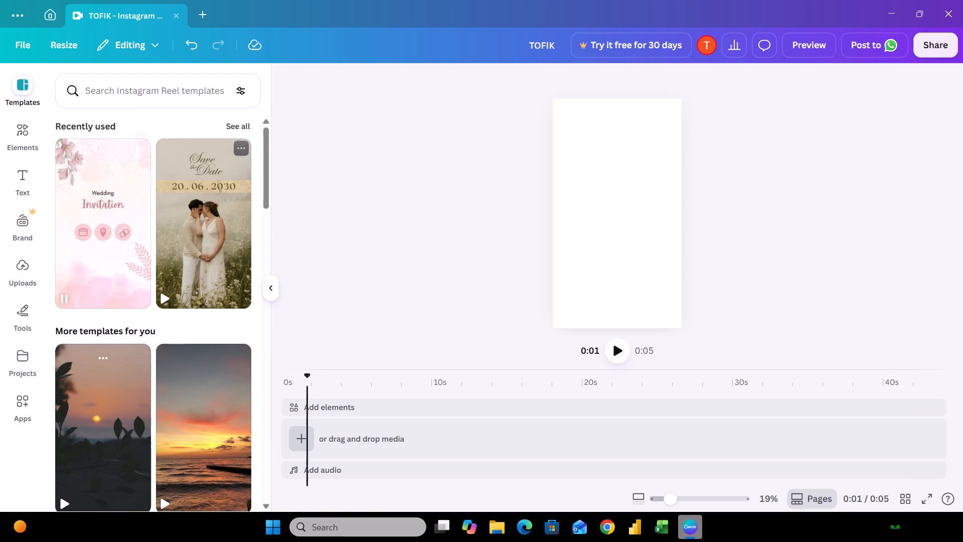
left_click(112, 94)
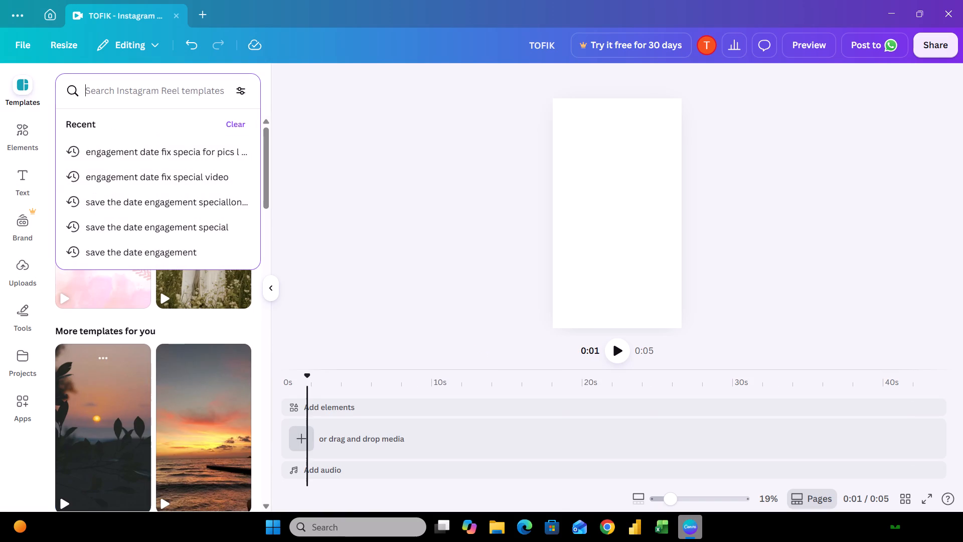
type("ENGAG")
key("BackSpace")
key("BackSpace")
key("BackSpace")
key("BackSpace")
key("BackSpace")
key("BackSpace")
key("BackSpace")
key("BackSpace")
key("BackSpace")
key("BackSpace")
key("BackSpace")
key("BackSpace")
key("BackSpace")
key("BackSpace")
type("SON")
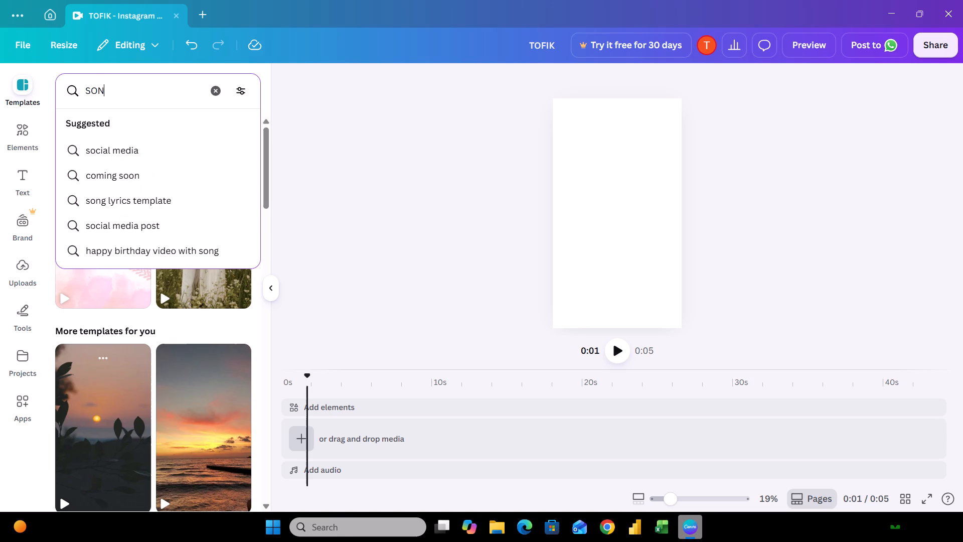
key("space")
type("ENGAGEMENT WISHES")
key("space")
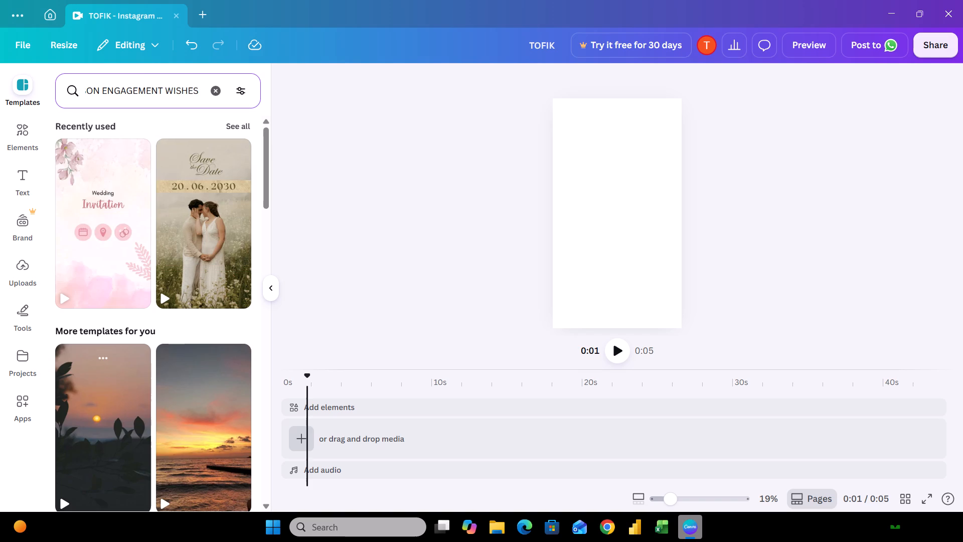
Search the templates for SON ENGAGEMENT WISHES FOR ONLY PIC NOT VIDEOS and look through the designs.
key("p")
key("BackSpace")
type("FOR ONLY PIC NOT VIDEOS")
key("space")
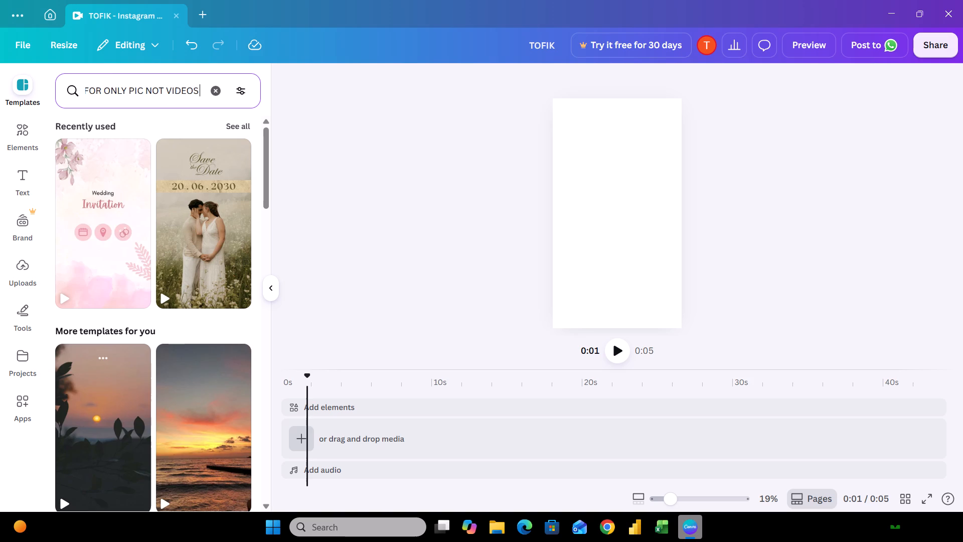
key("Return")
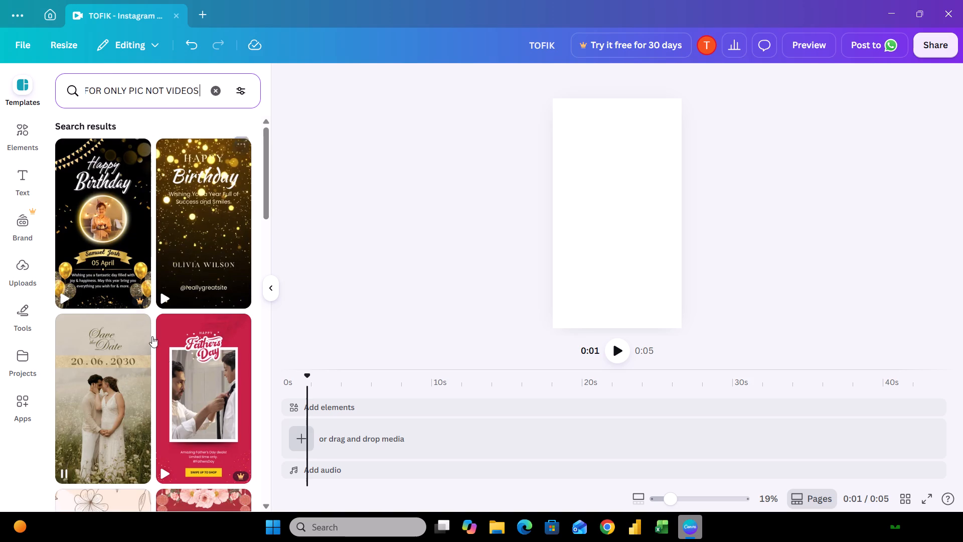
scroll(166, 351, "down", 2)
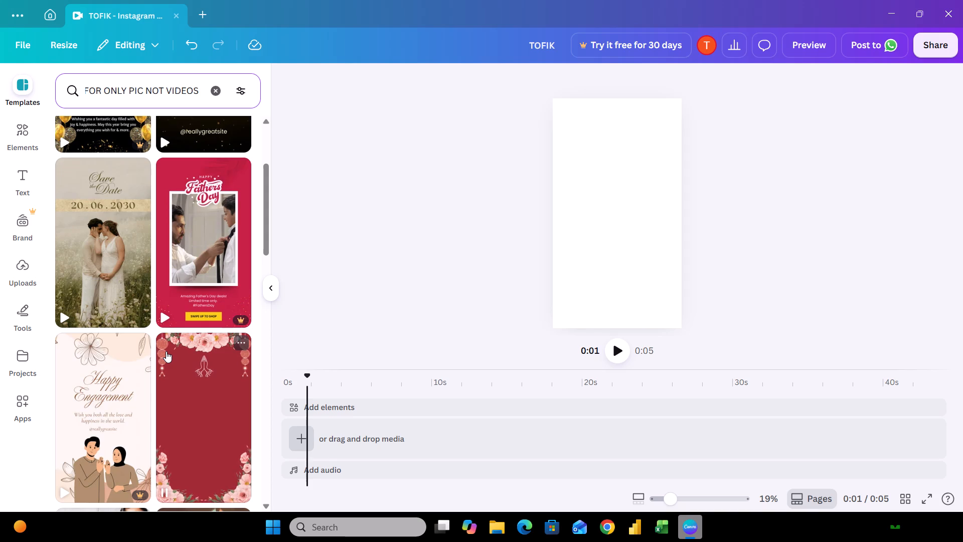
scroll(166, 351, "down", 3)
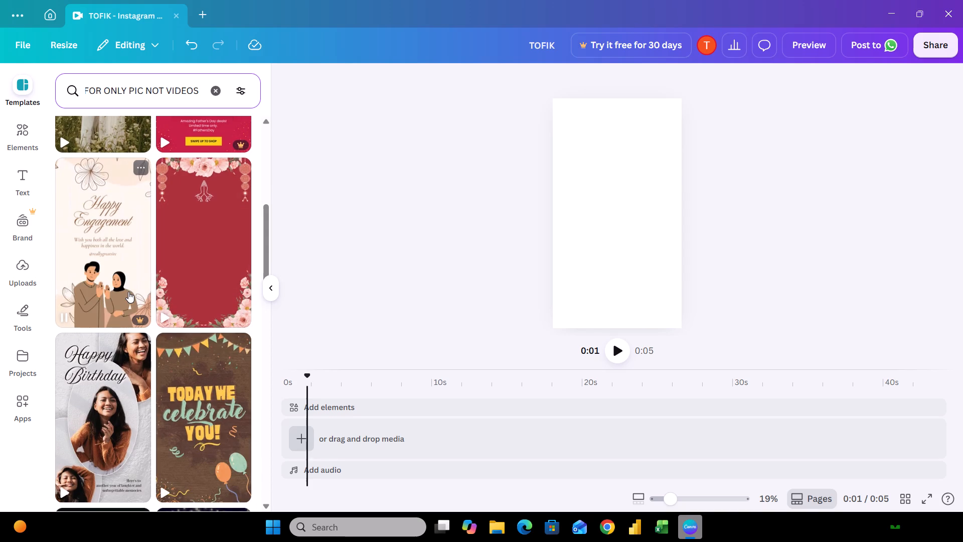
scroll(128, 292, "down", 4)
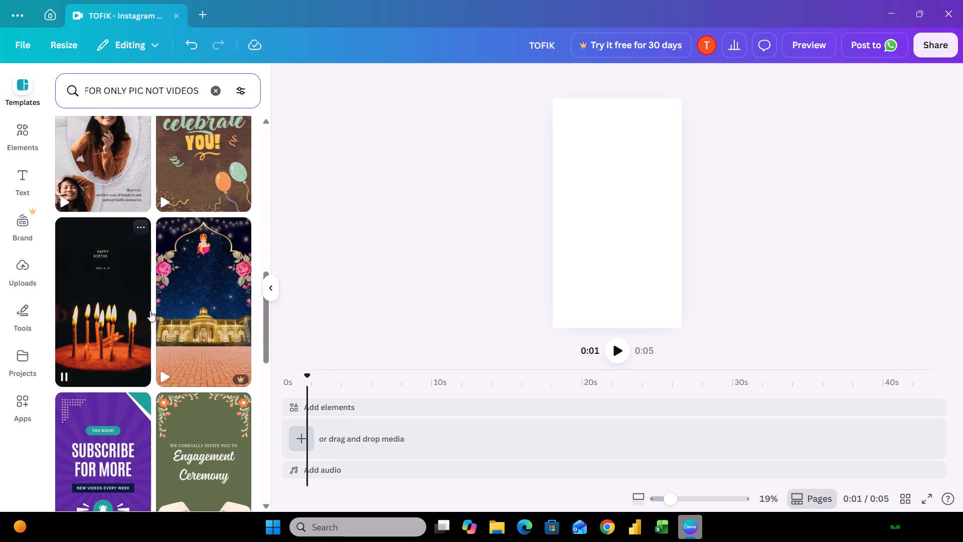
scroll(215, 314, "up", 5)
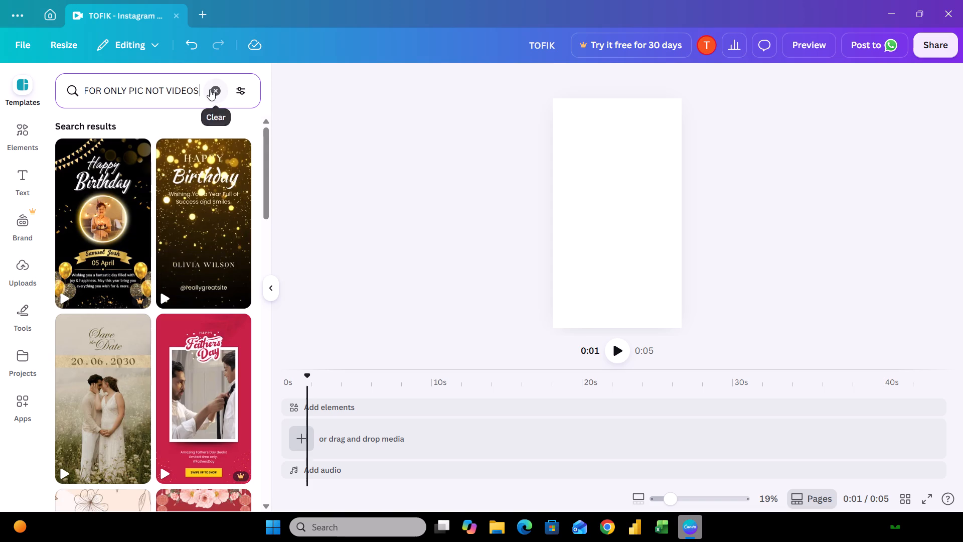
Clear the template search, rerun the recent engagement date fix specia for pics search and look through its designs.
left_click(210, 89)
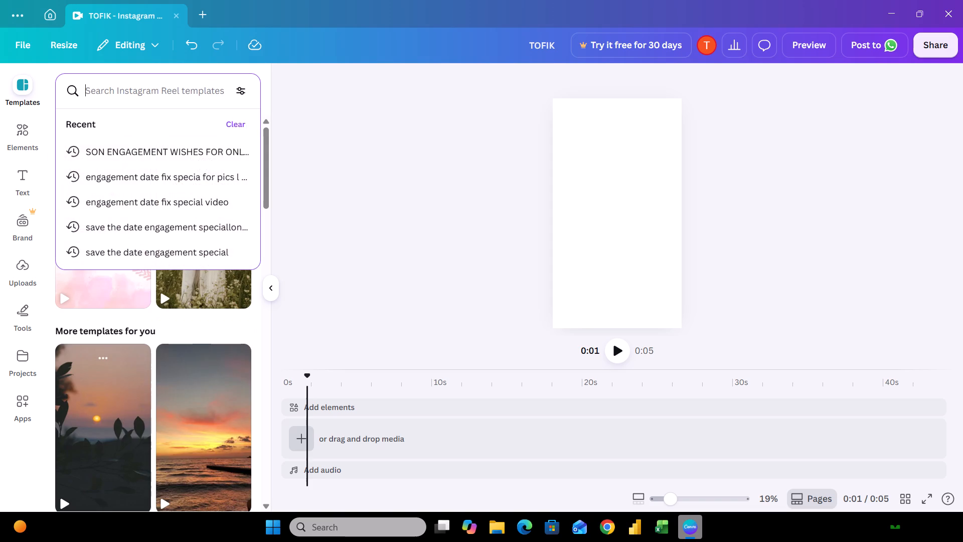
left_click(147, 169)
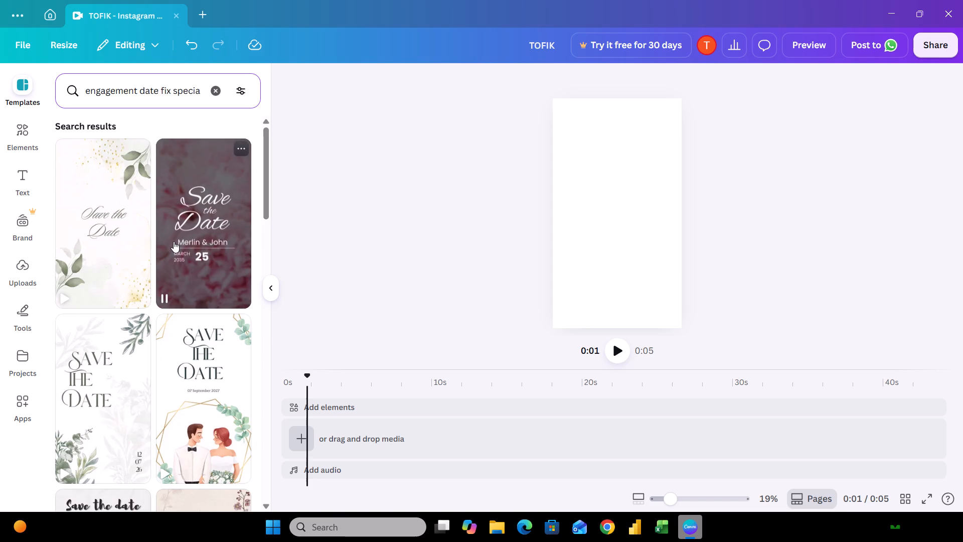
scroll(174, 241, "down", 1)
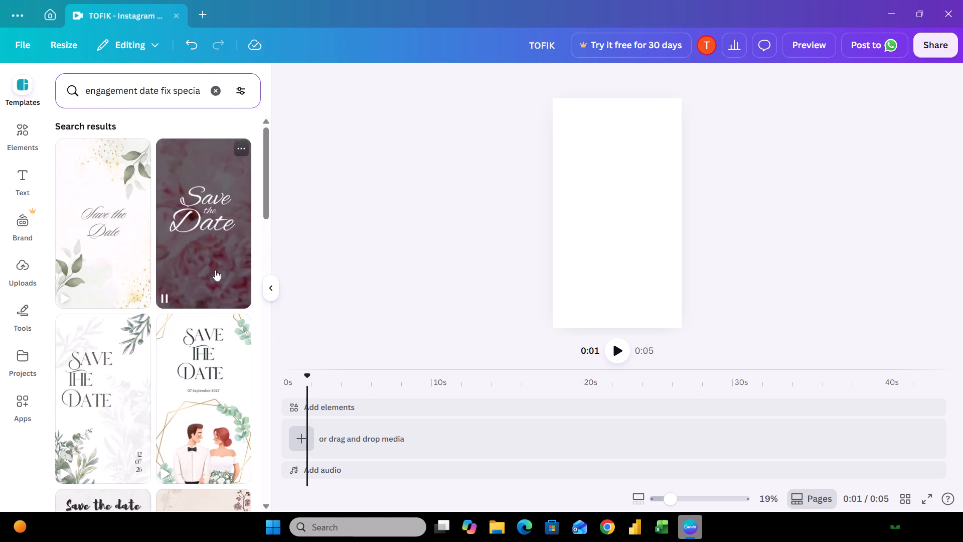
scroll(215, 270, "down", 7)
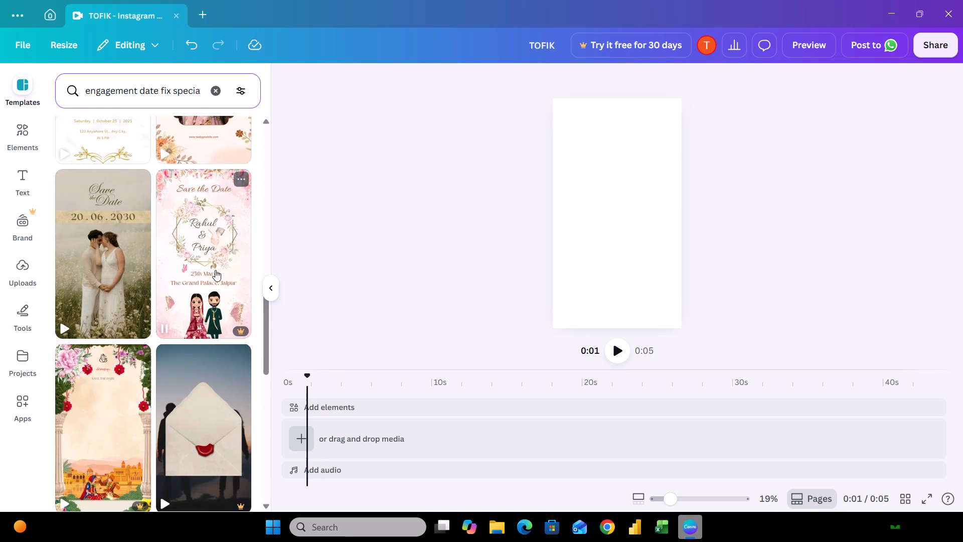
Look further through the engagement date fix template results for a suitable vertical engagement or save-the-date design.
scroll(215, 270, "down", 2)
scroll(188, 451, "down", 1)
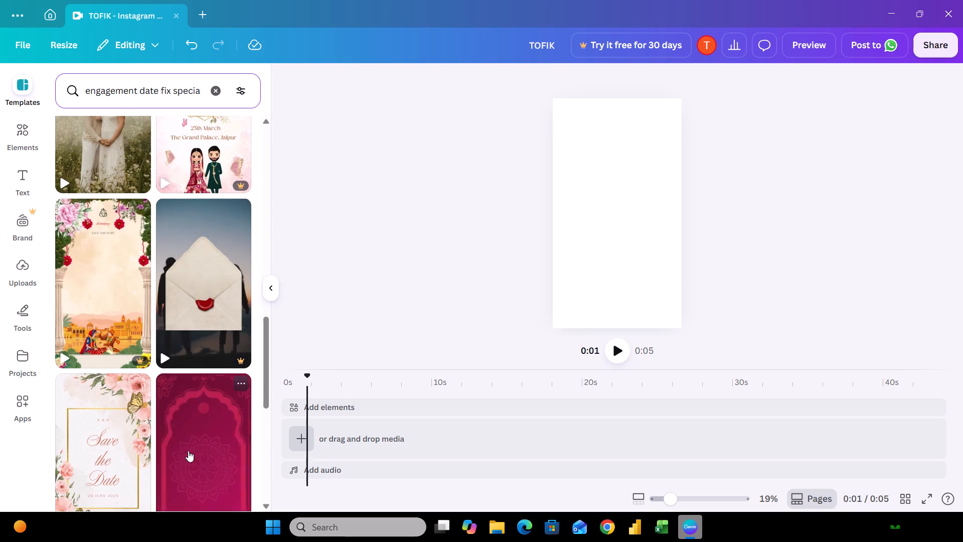
scroll(188, 451, "down", 6)
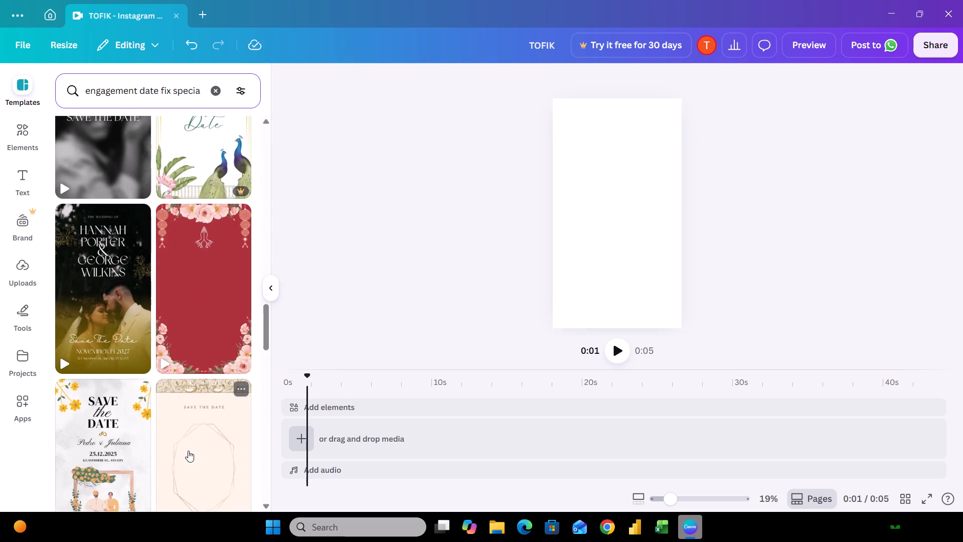
scroll(188, 451, "down", 4)
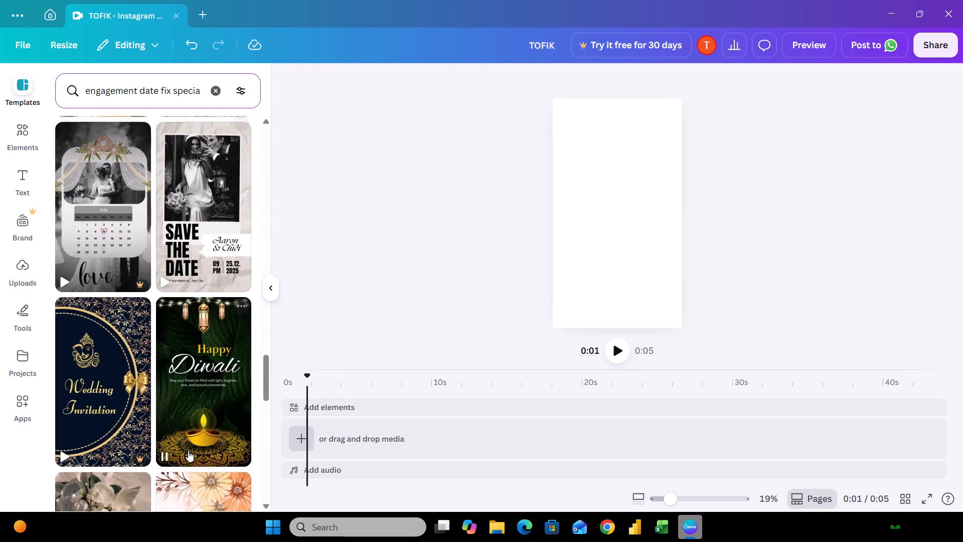
scroll(188, 451, "down", 3)
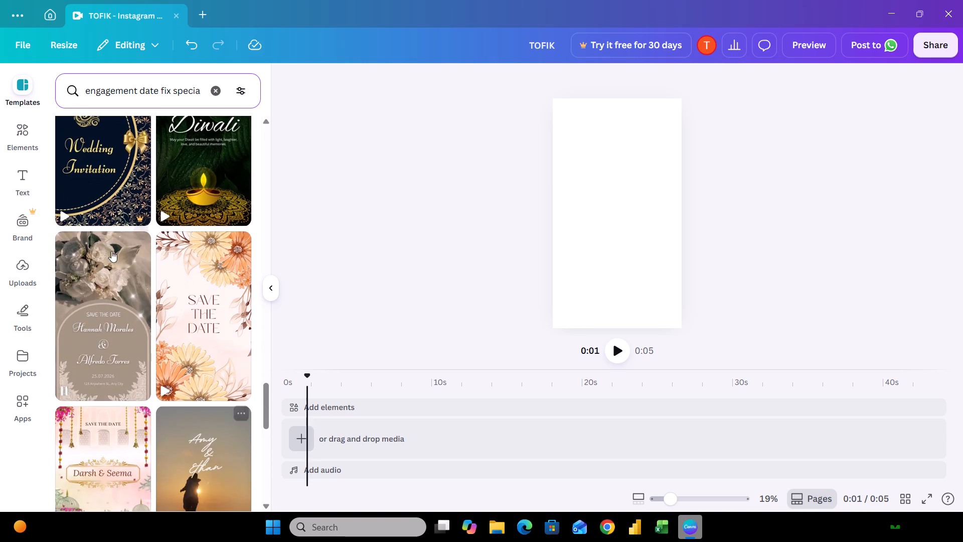
scroll(109, 187, "up", 2)
scroll(109, 187, "down", 1)
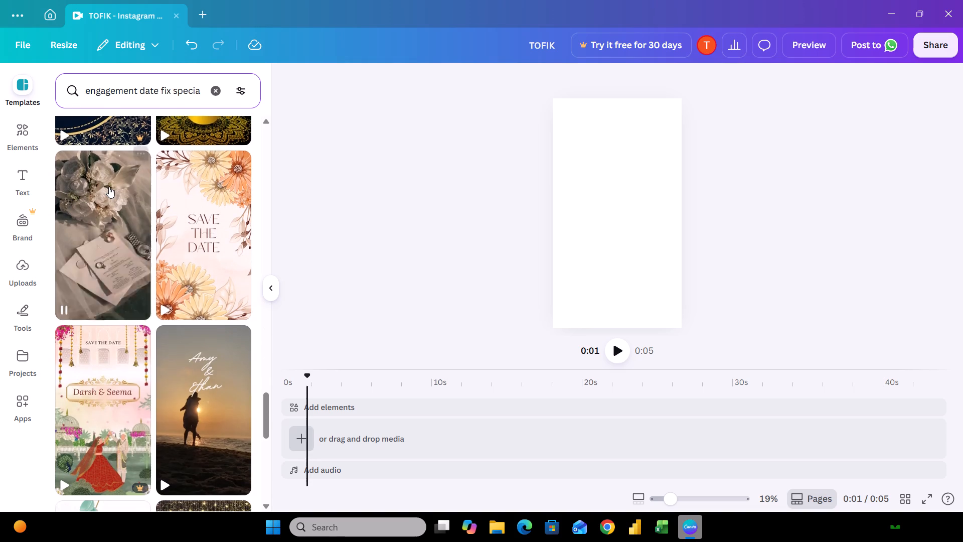
scroll(109, 187, "down", 1)
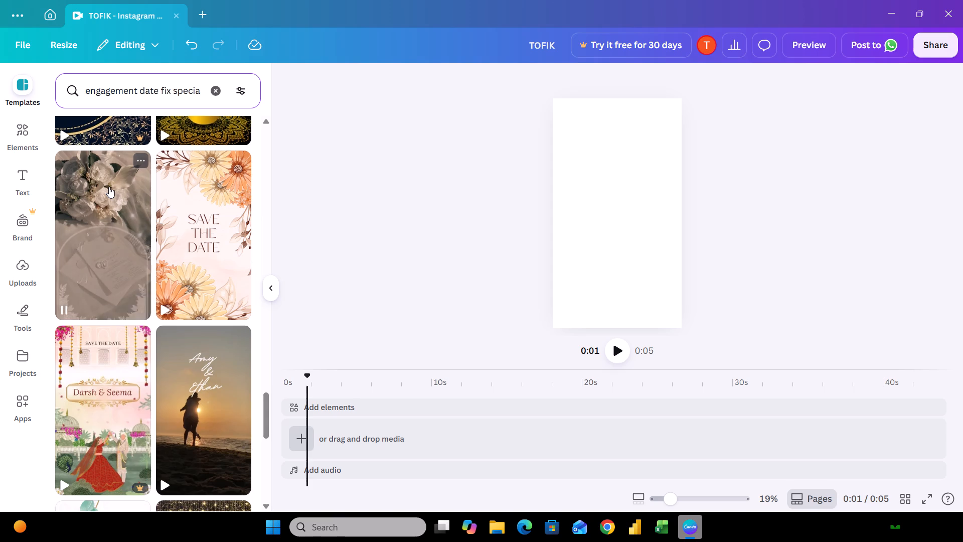
scroll(109, 187, "down", 2)
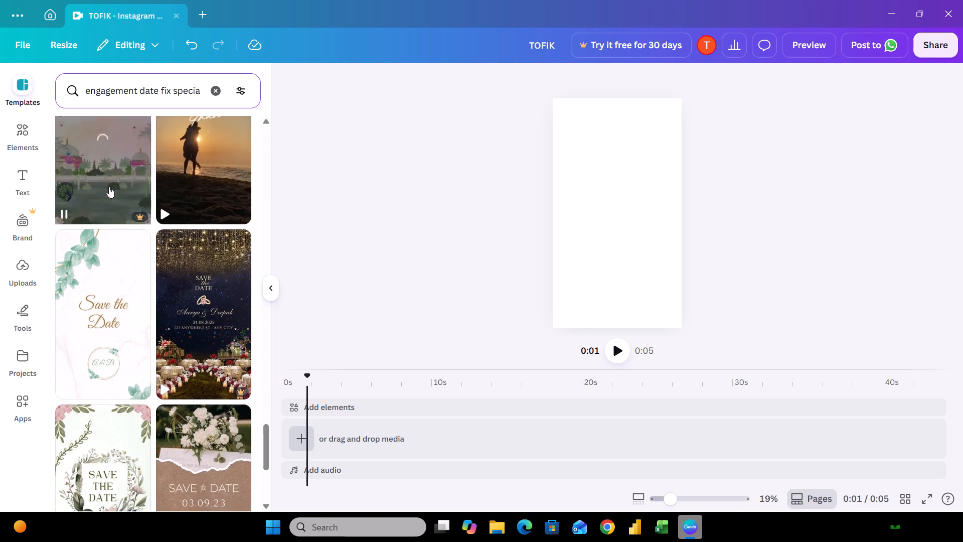
scroll(109, 187, "down", 2)
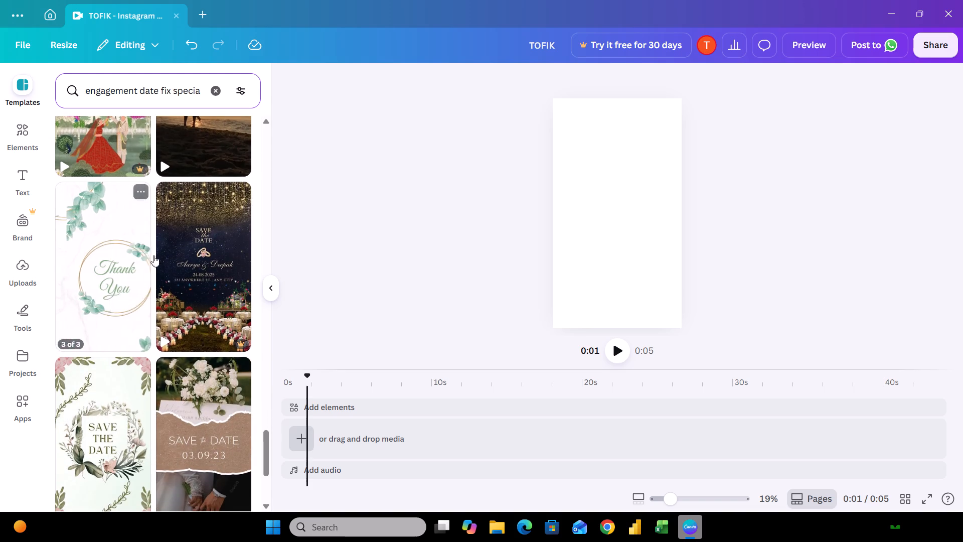
scroll(200, 283, "down", 2)
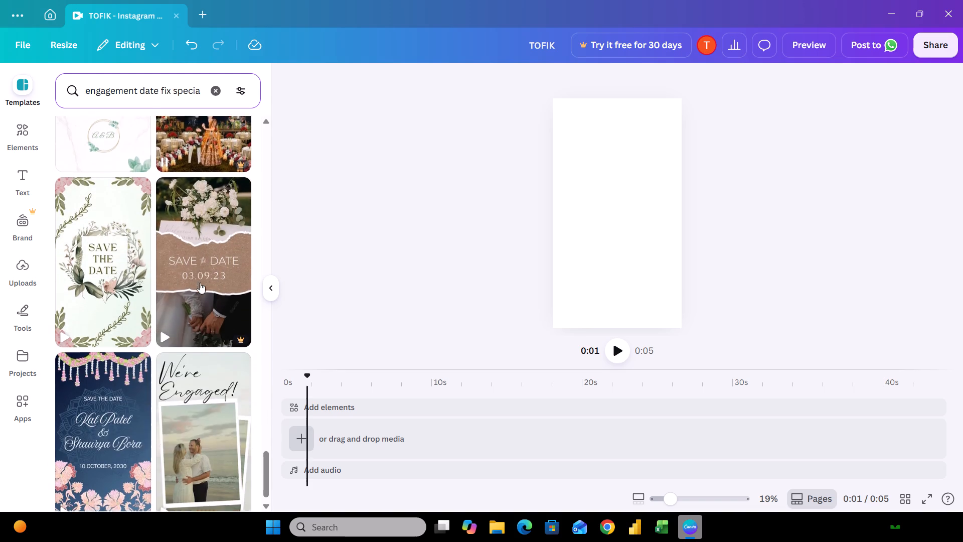
scroll(200, 283, "down", 1)
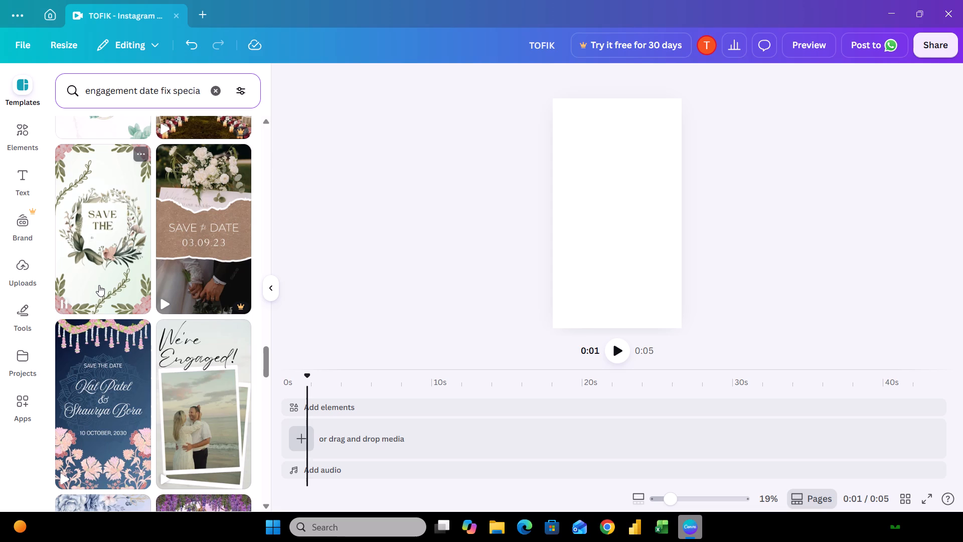
scroll(99, 285, "down", 2)
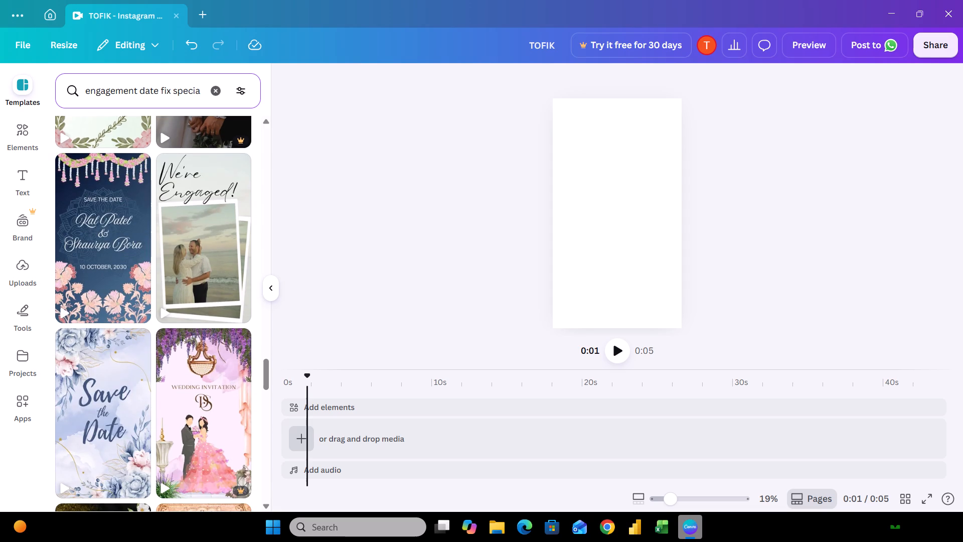
Replace the template search with SOON ENGAGEMENT SPESIAL VIDEO.
left_click(210, 89)
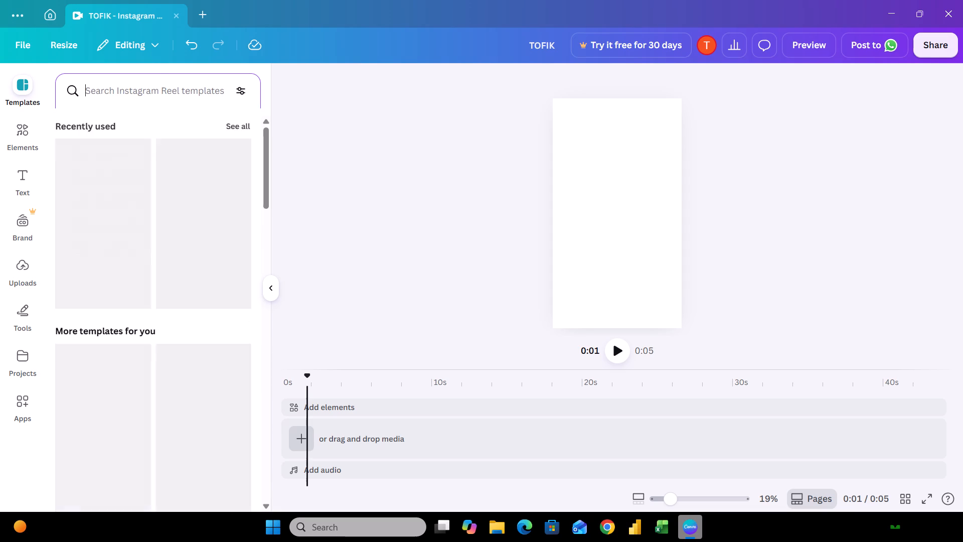
type("SOON ENGAGEMENT SPESIAL VIDEO")
key("space")
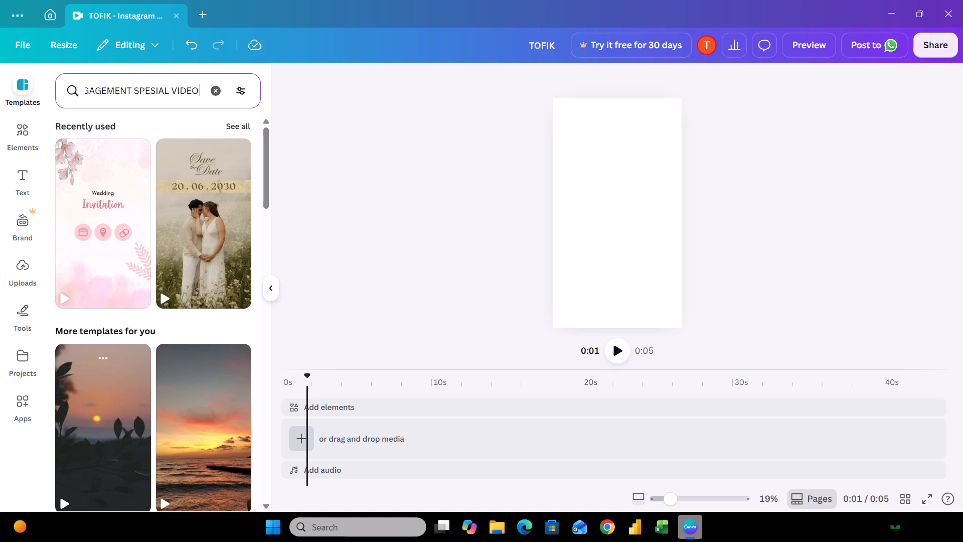
key("Return")
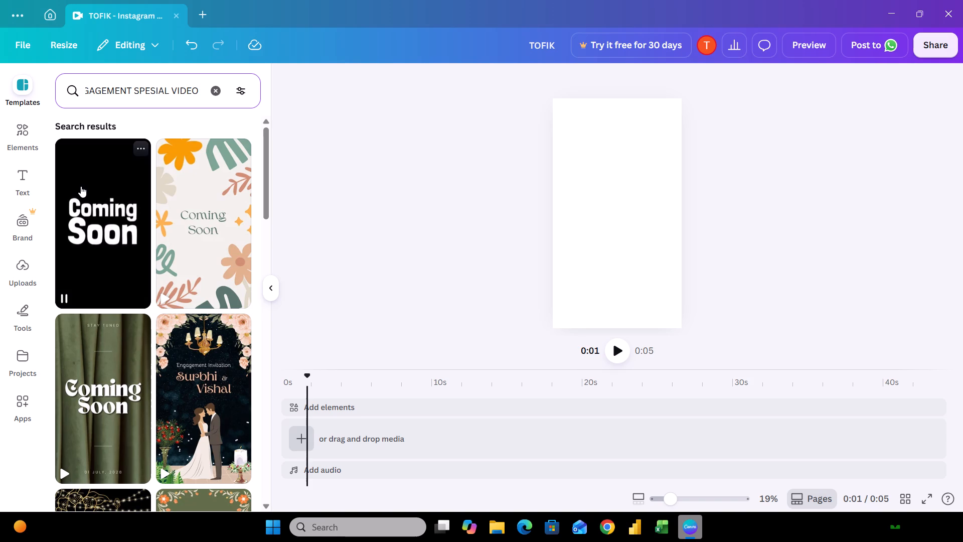
View the pages of the black Modern Countdown Coming Soon template and return to the search results.
left_click(81, 186)
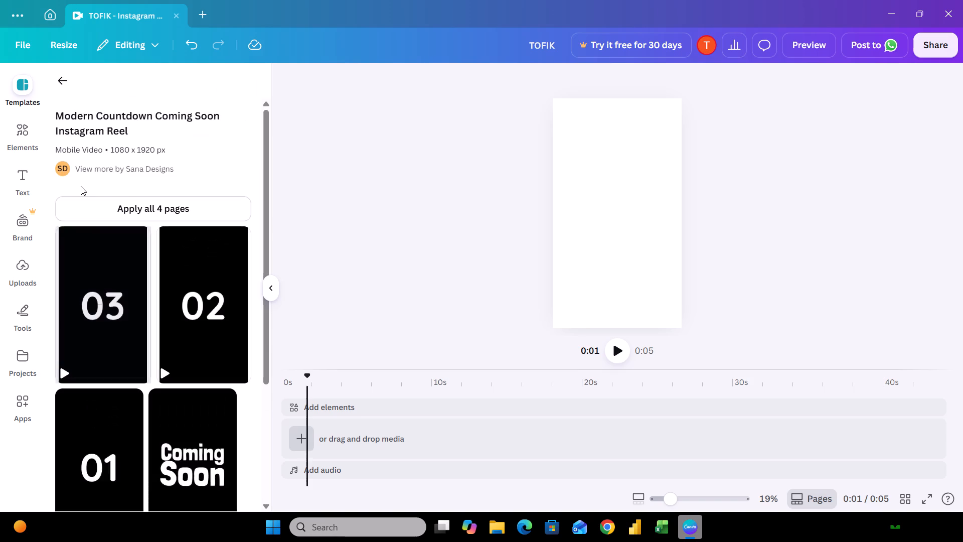
left_click(60, 75)
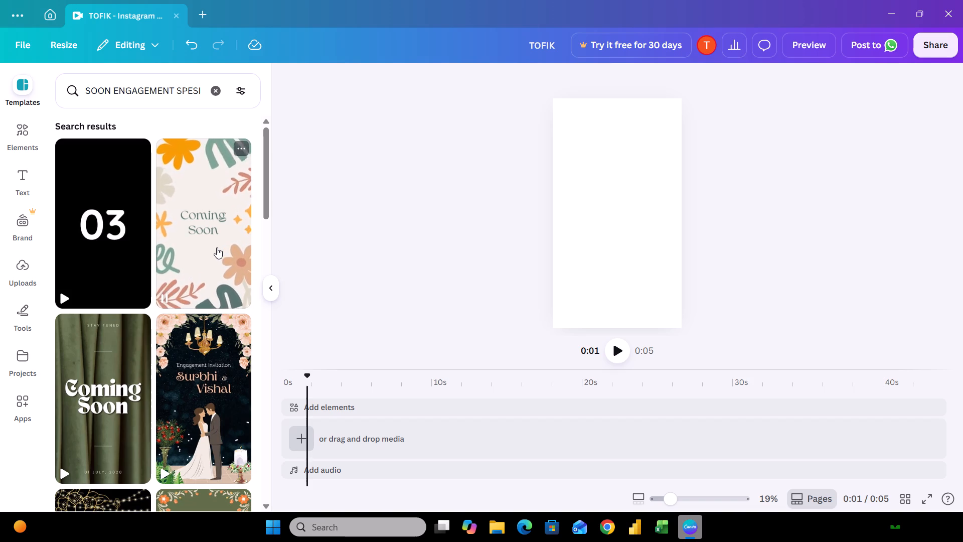
Look through the template results for SOON ENGAGEMENT SPESIAL VIDEO and return to the first designs.
scroll(217, 247, "down", 2)
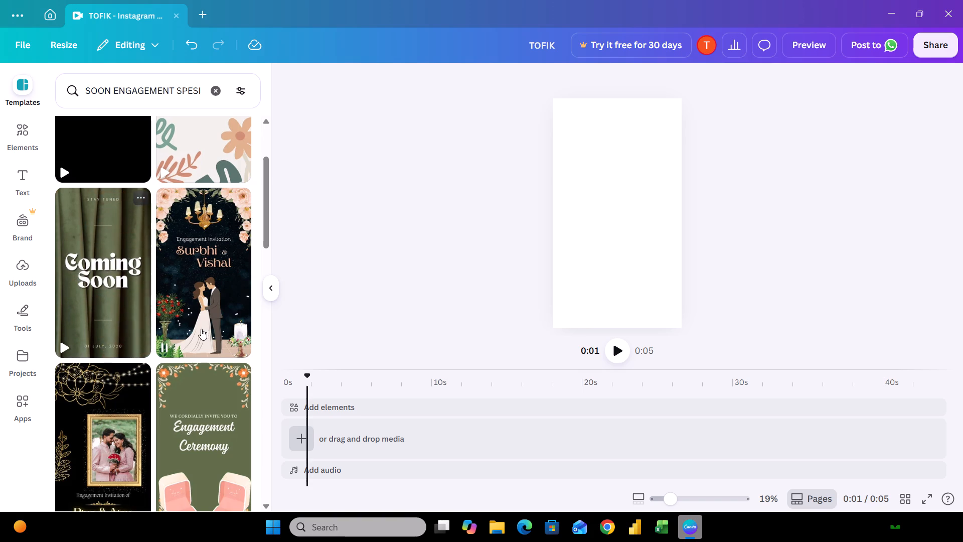
scroll(218, 329, "down", 1)
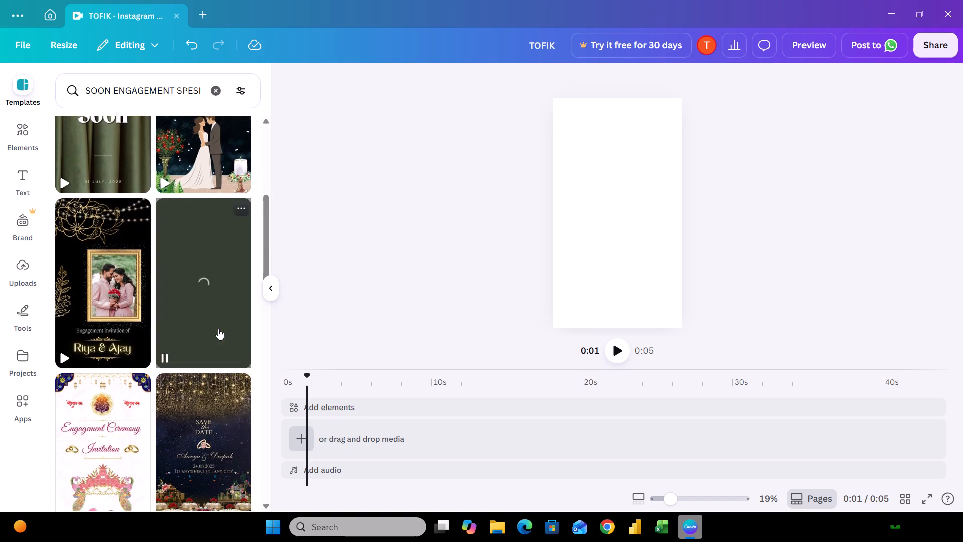
scroll(218, 329, "down", 1)
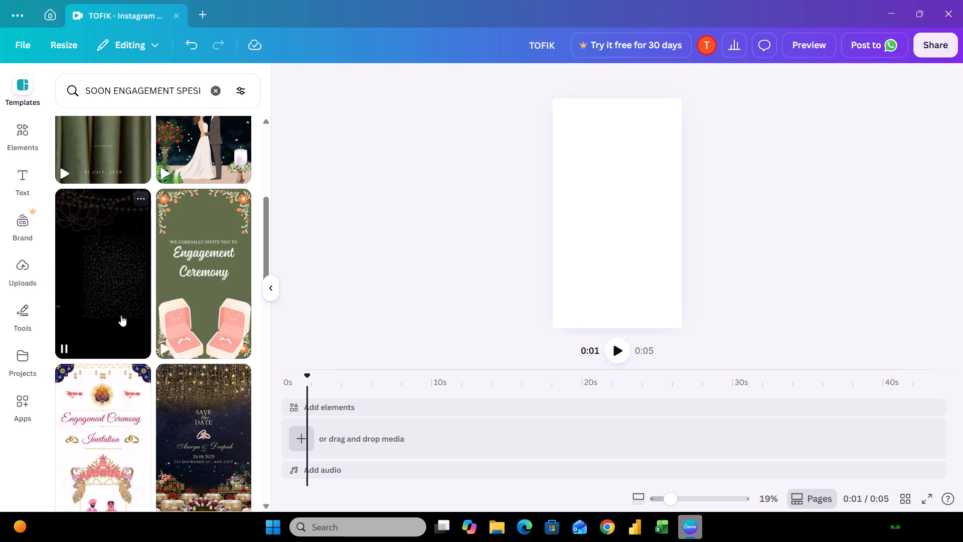
scroll(121, 315, "down", 3)
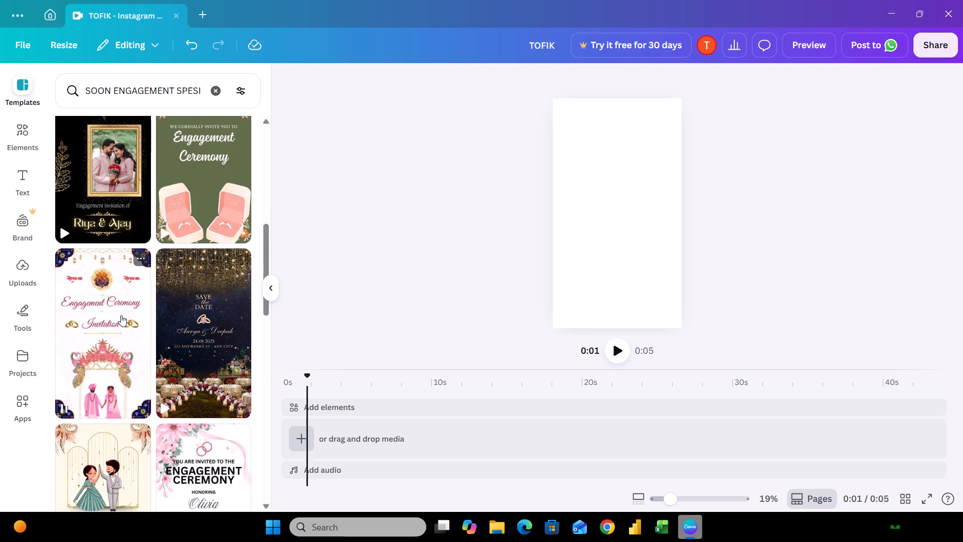
scroll(121, 315, "down", 1)
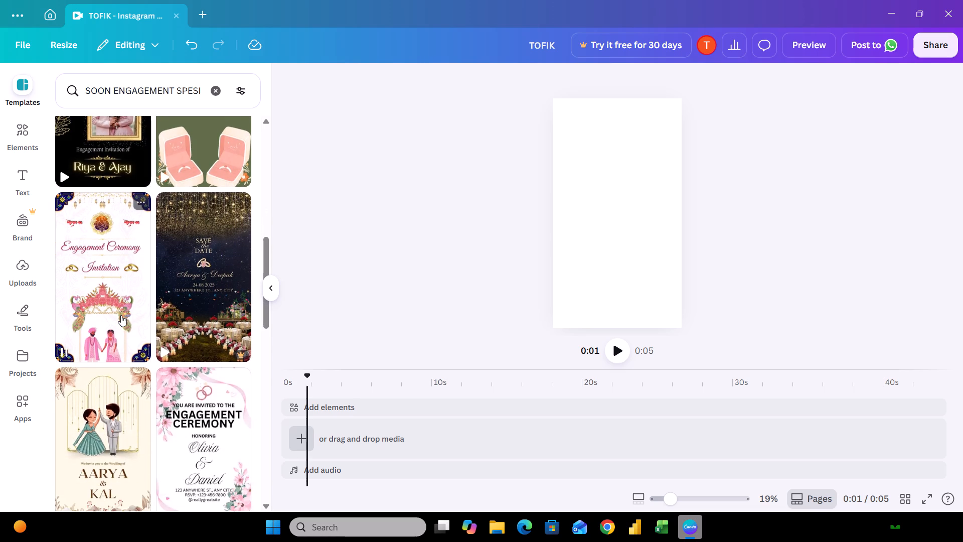
scroll(121, 315, "down", 3)
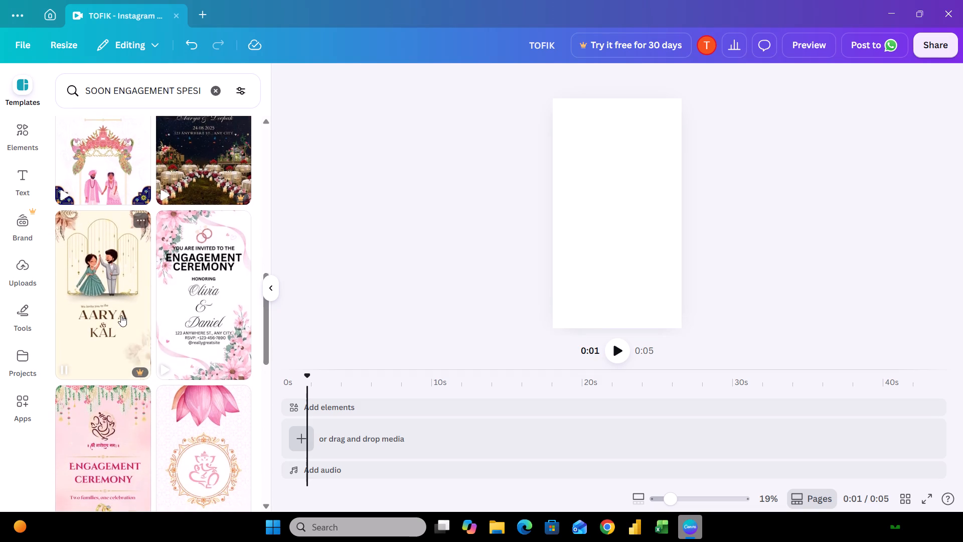
scroll(121, 315, "down", 1)
scroll(193, 304, "down", 3)
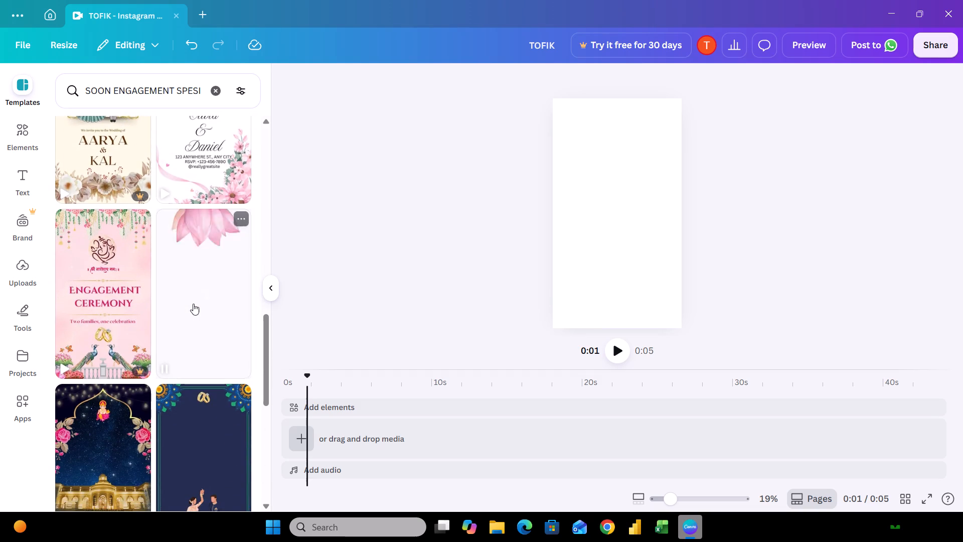
scroll(193, 304, "down", 6)
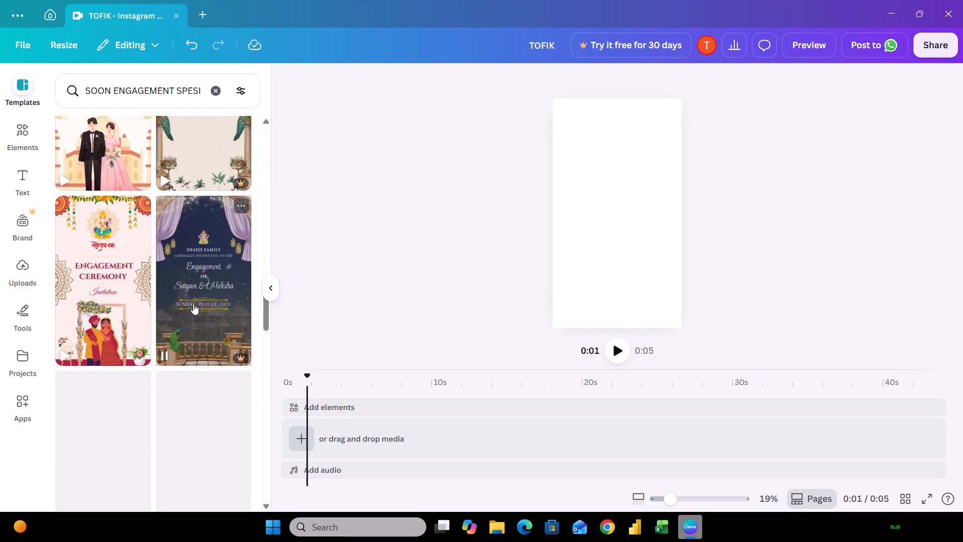
scroll(193, 304, "down", 6)
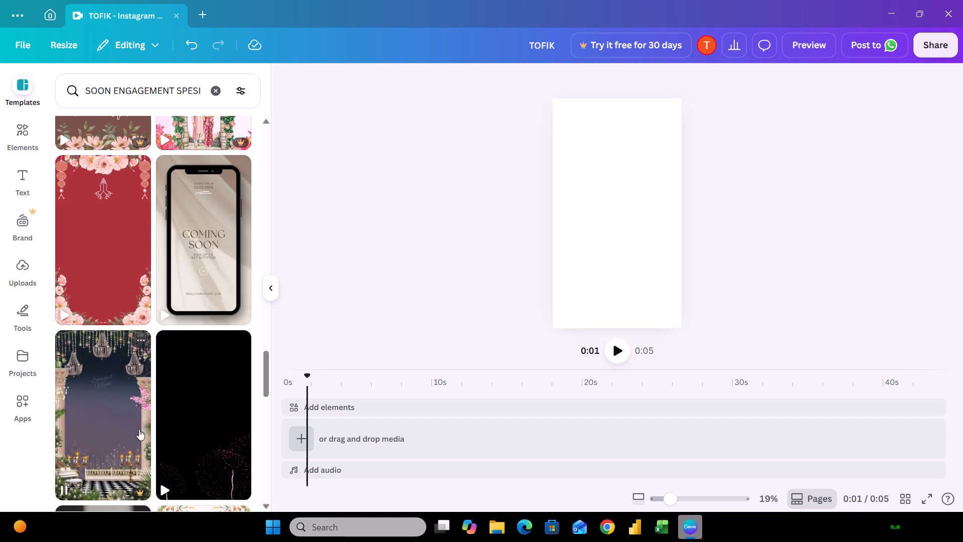
scroll(139, 429, "down", 3)
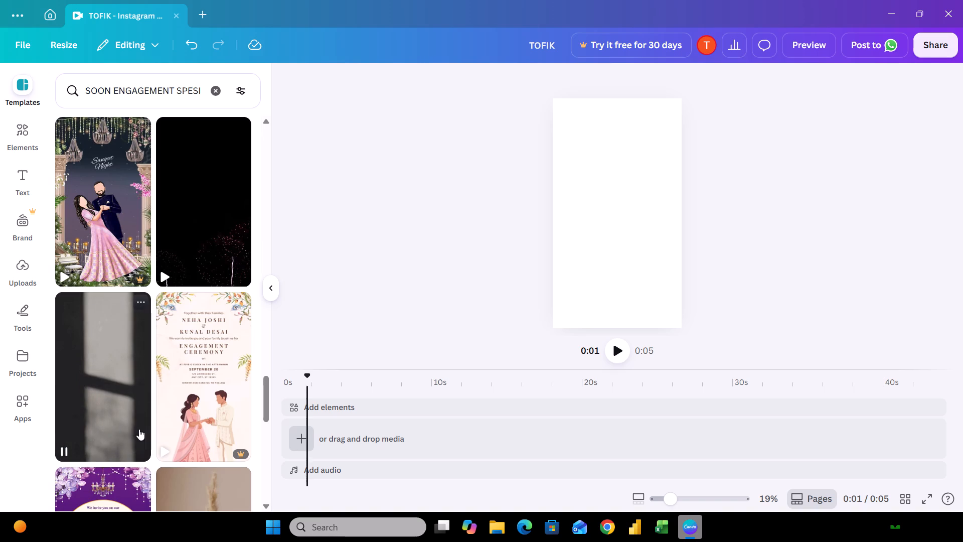
scroll(139, 429, "down", 2)
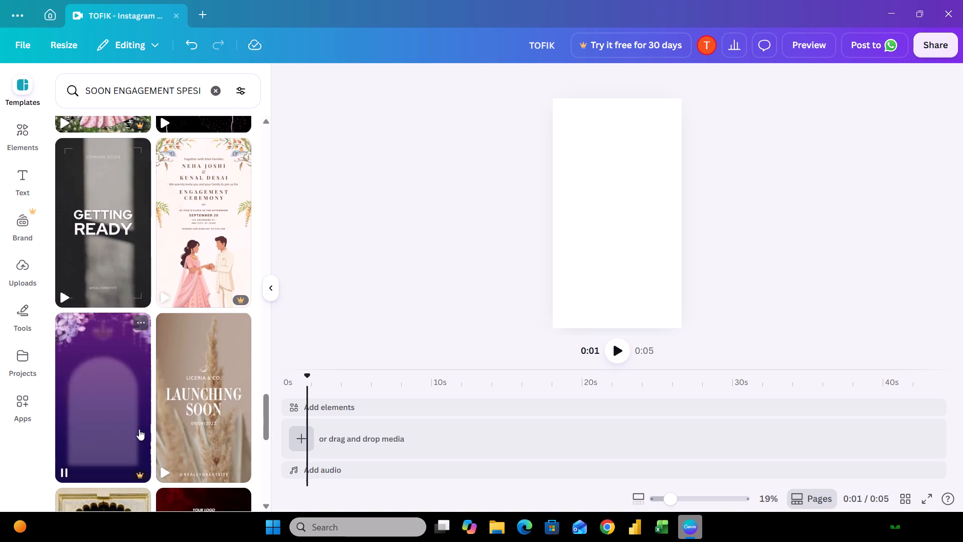
scroll(139, 429, "down", 5)
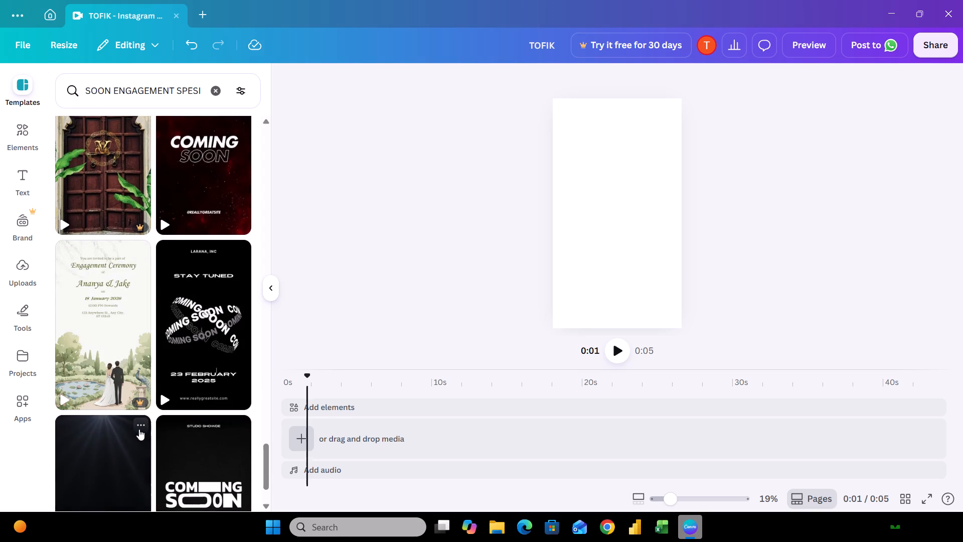
scroll(139, 429, "down", 2)
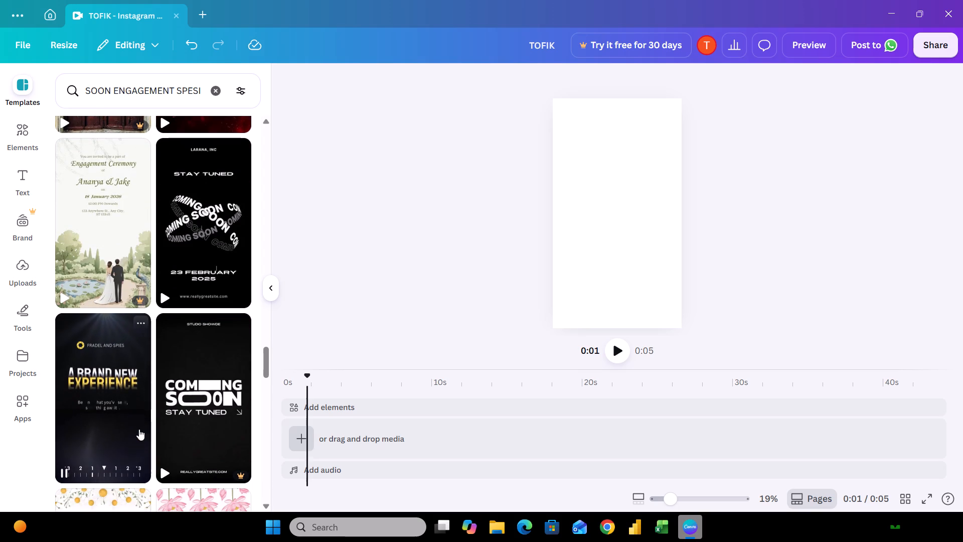
scroll(139, 429, "down", 3)
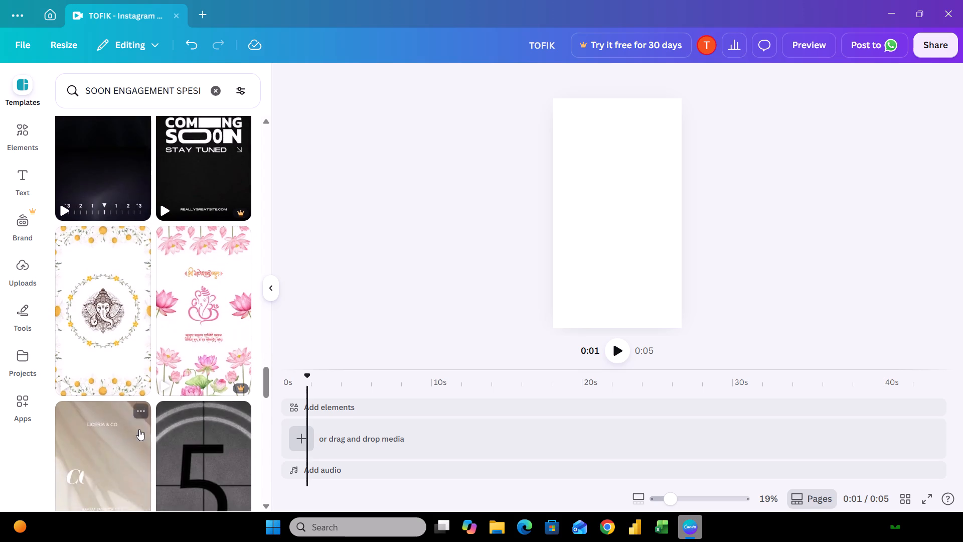
scroll(139, 429, "down", 3)
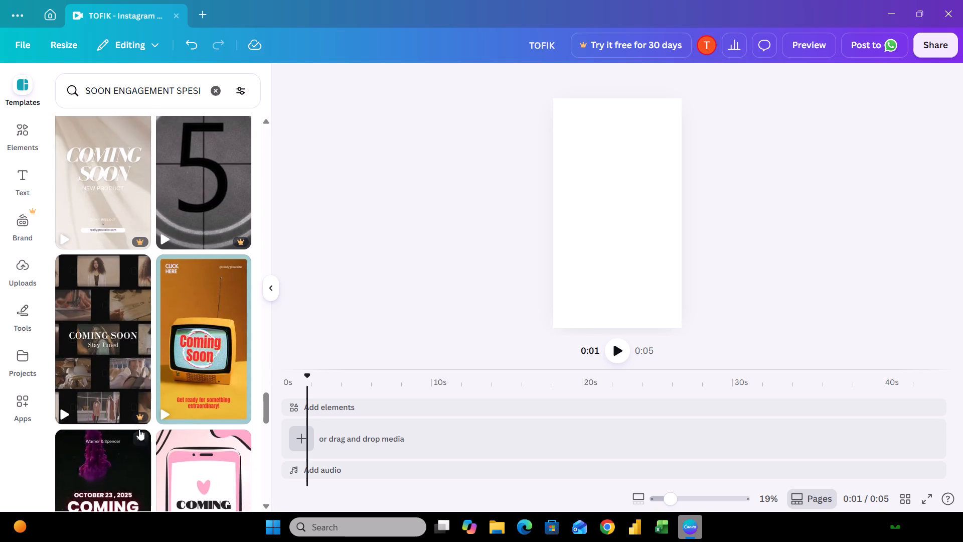
scroll(139, 429, "down", 3)
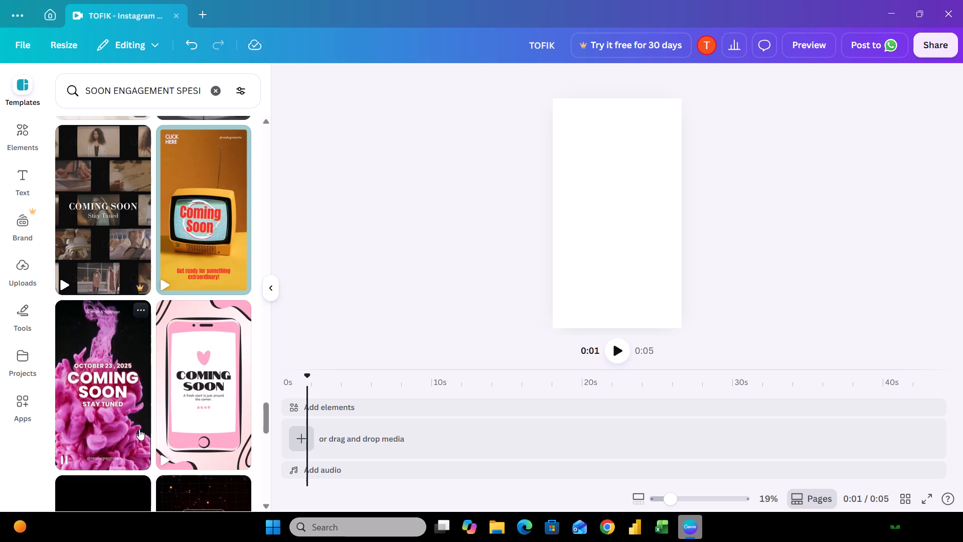
scroll(139, 429, "down", 3)
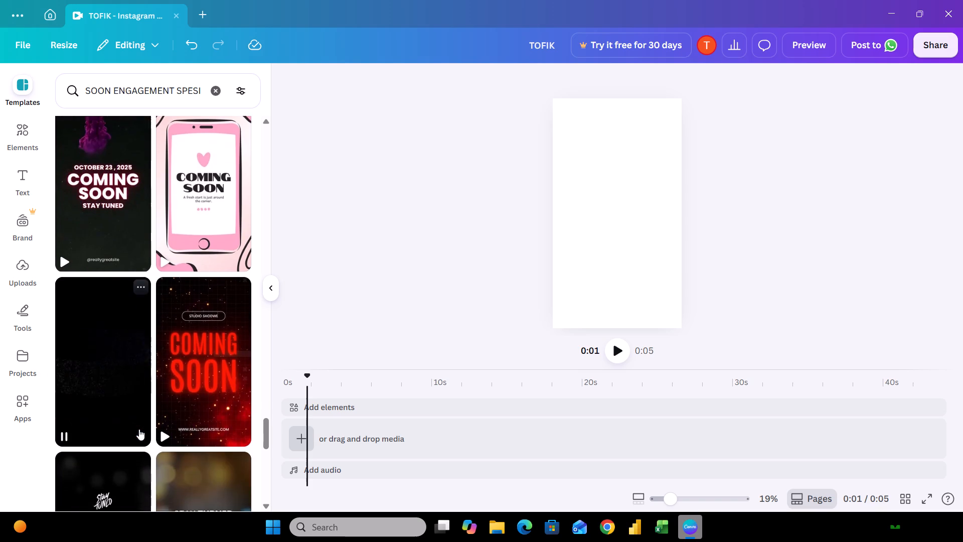
scroll(139, 429, "down", 1)
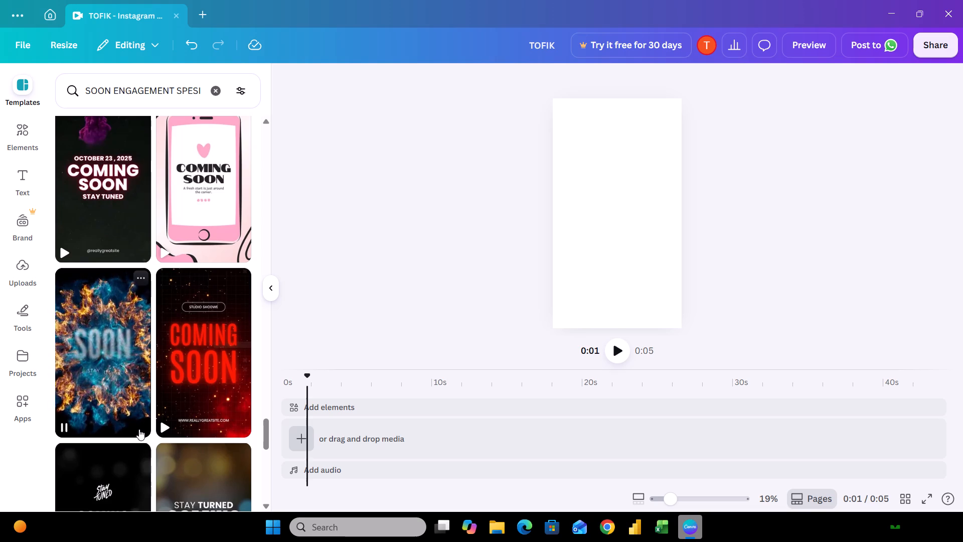
scroll(139, 429, "down", 2)
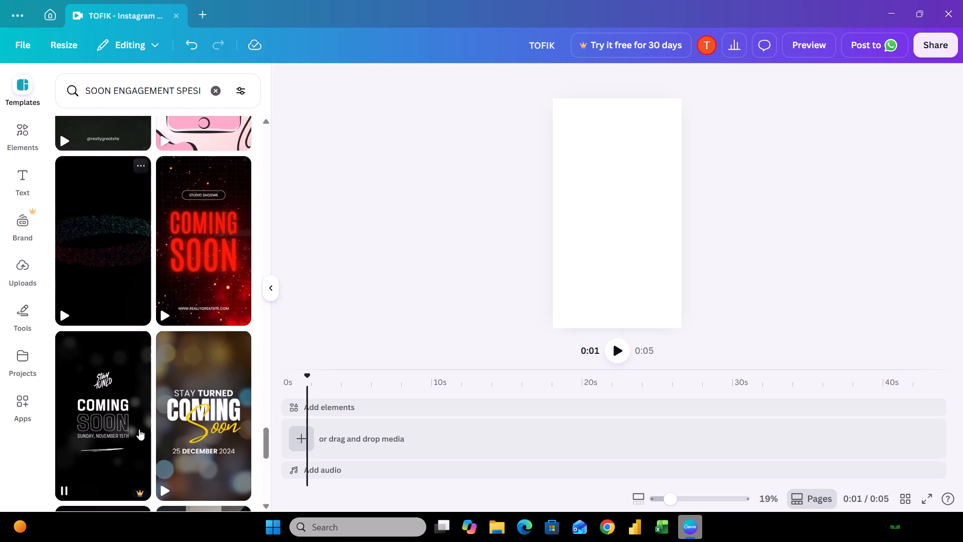
scroll(139, 429, "down", 3)
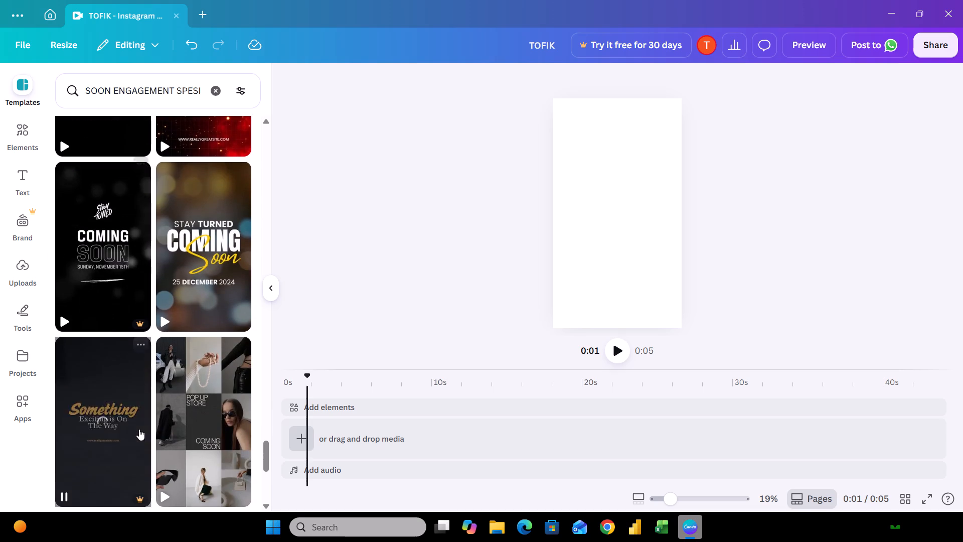
scroll(139, 429, "down", 3)
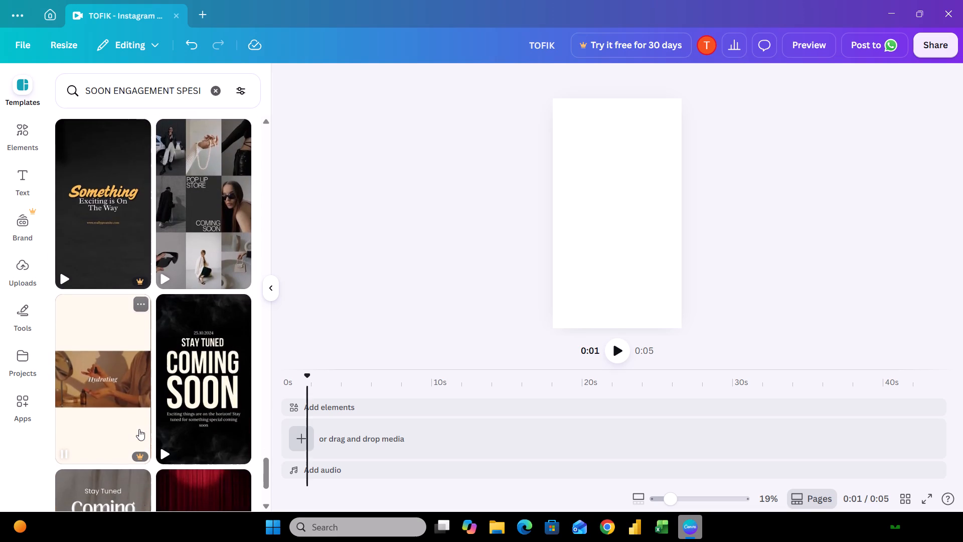
scroll(139, 429, "down", 3)
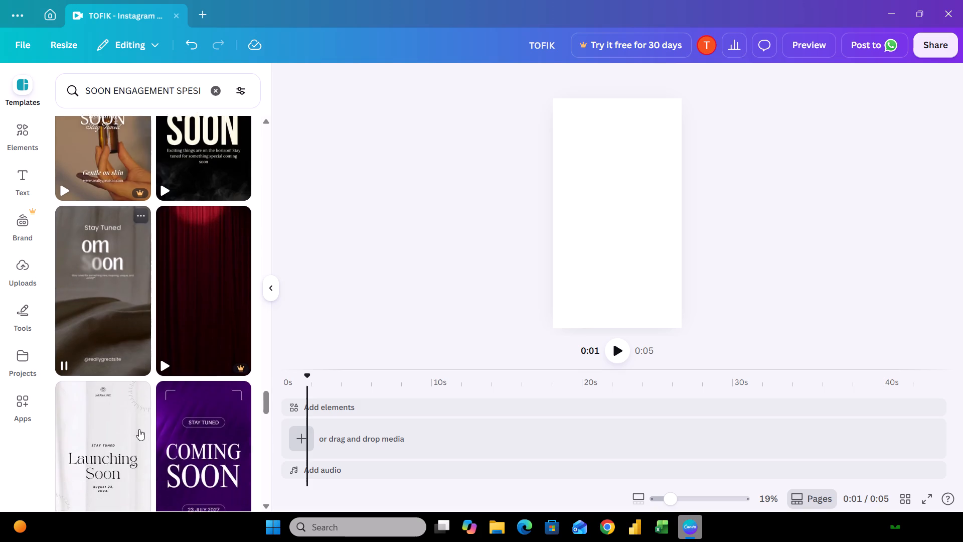
scroll(139, 429, "down", 4)
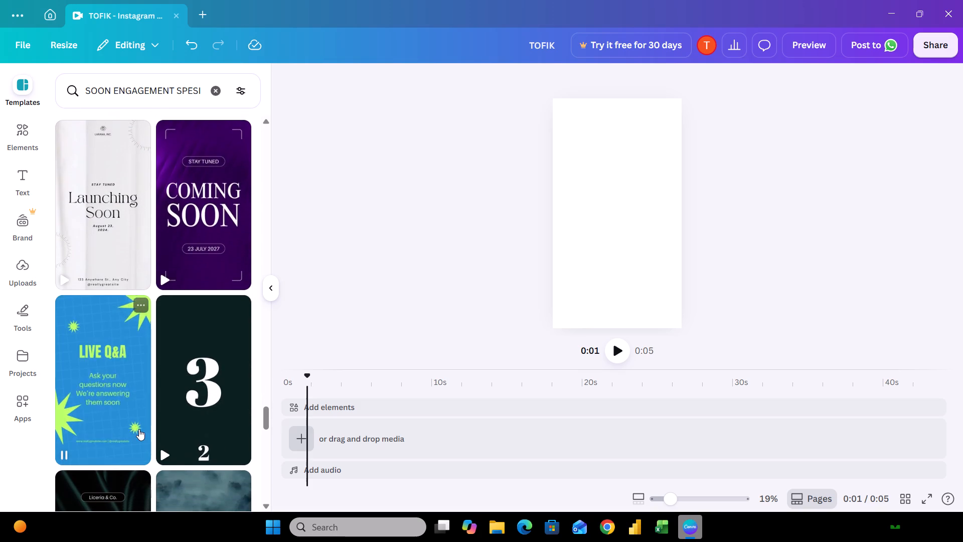
scroll(139, 429, "down", 2)
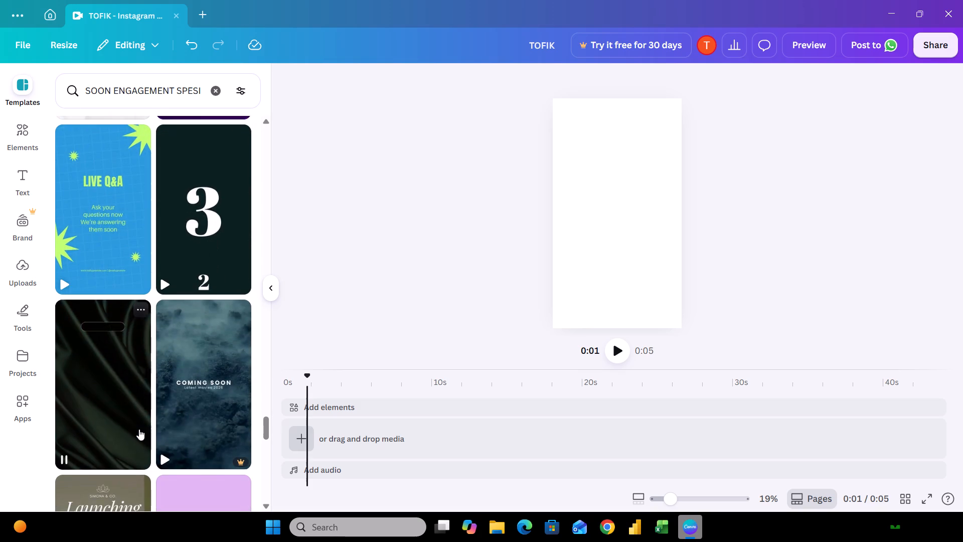
scroll(139, 429, "down", 2)
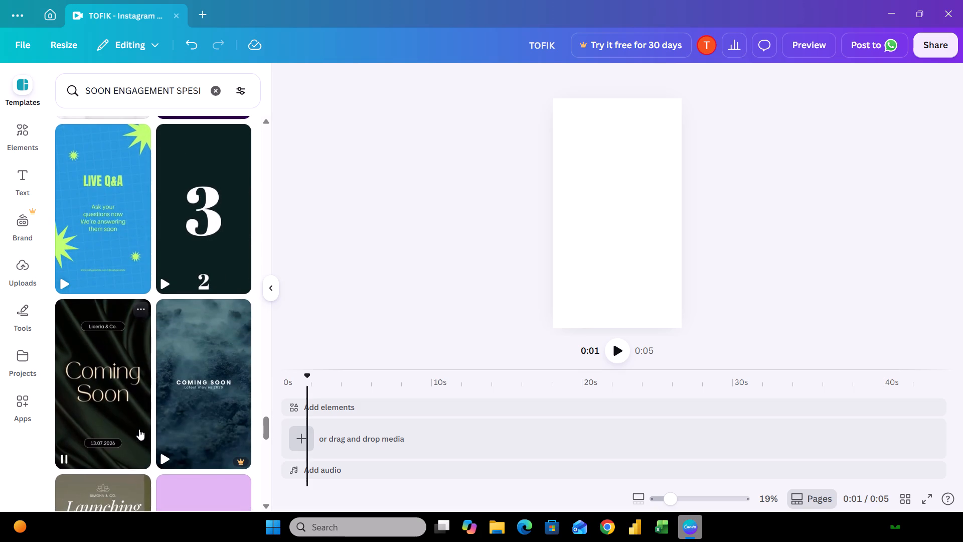
scroll(139, 429, "up", 12)
scroll(139, 429, "up", 14)
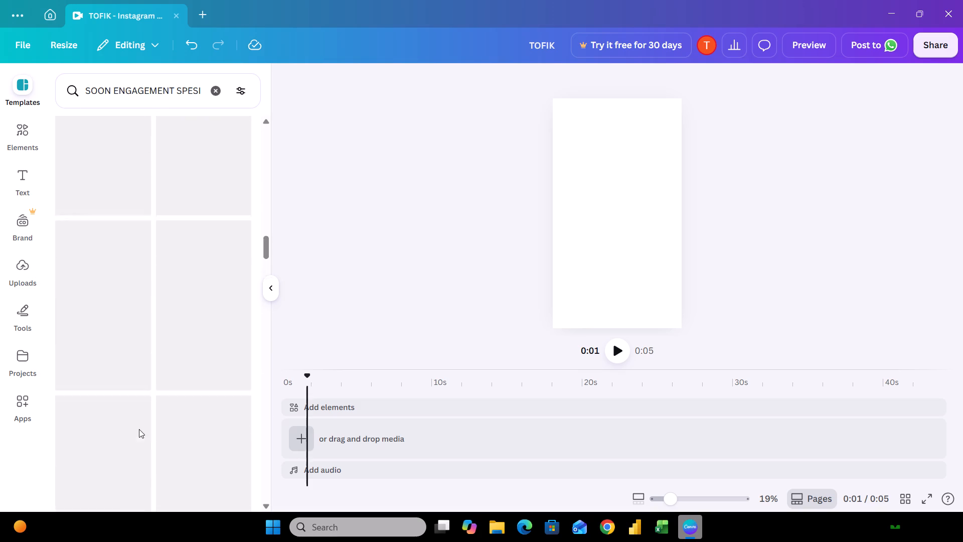
scroll(139, 429, "up", 13)
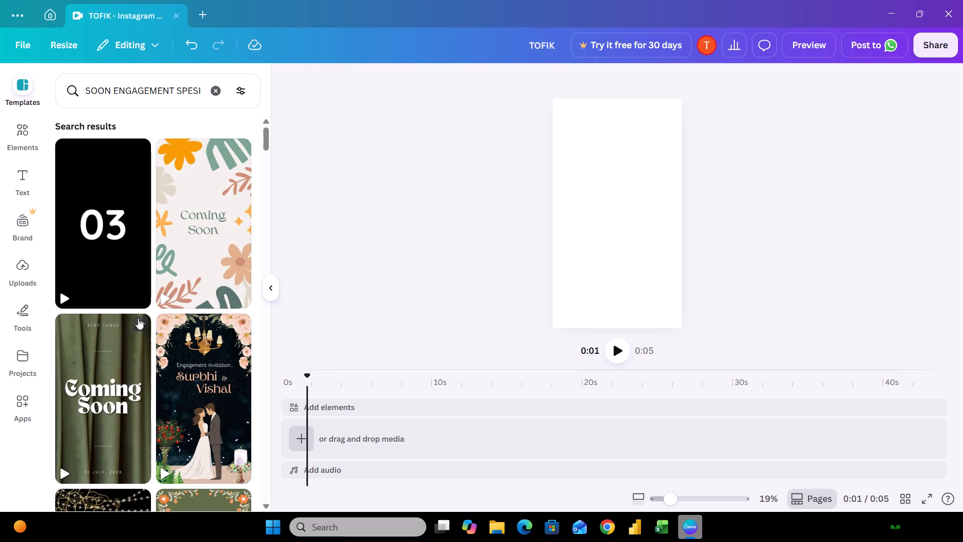
Apply the Green Simple Coming Soon Mobile Video template to the blank page.
left_click(119, 419)
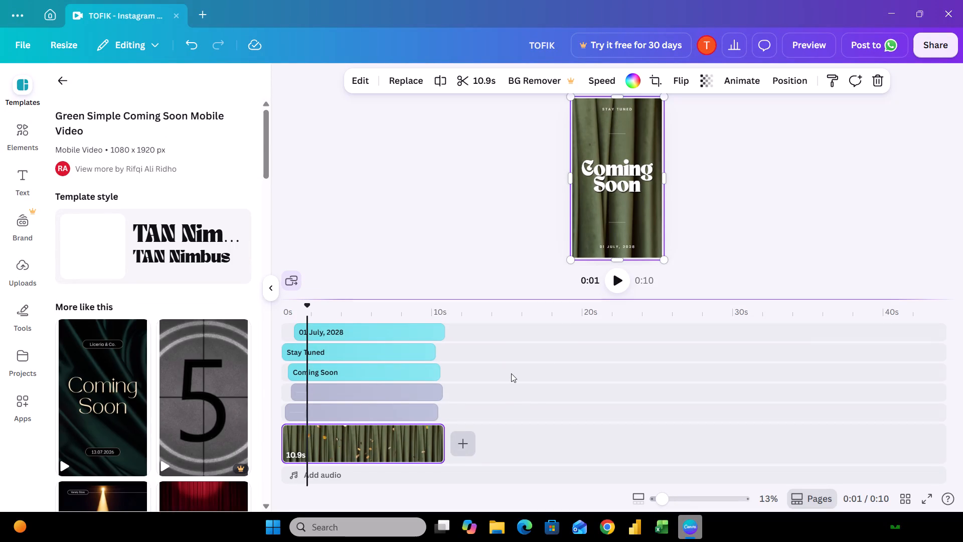
Replace the date text at the bottom of the Coming Soon design with 17 NOV 2026.
scroll(511, 373, "right", 1)
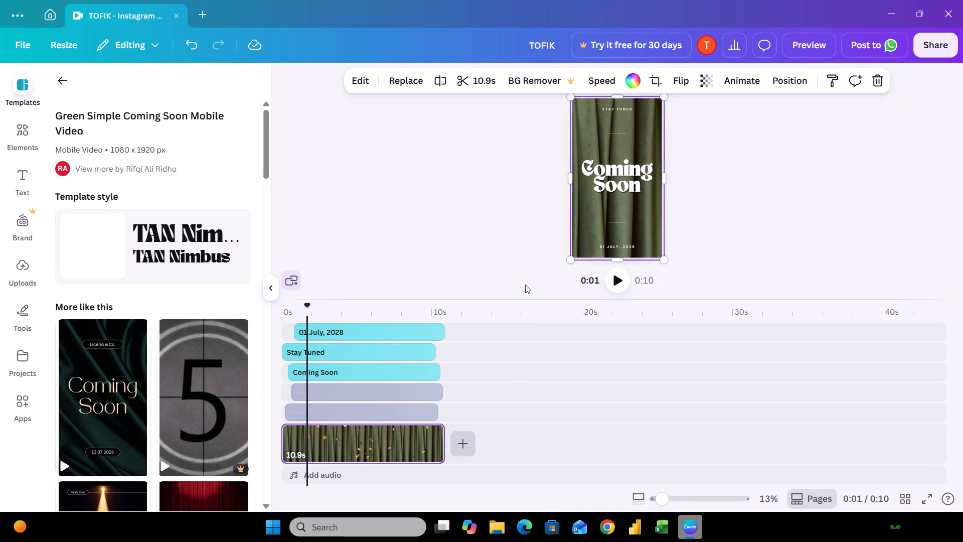
left_click(363, 332)
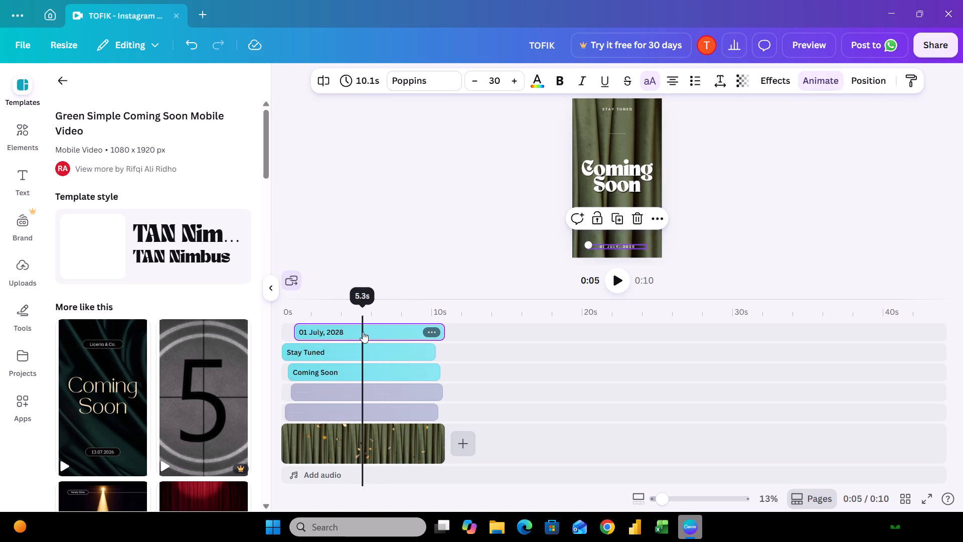
double_click(350, 331)
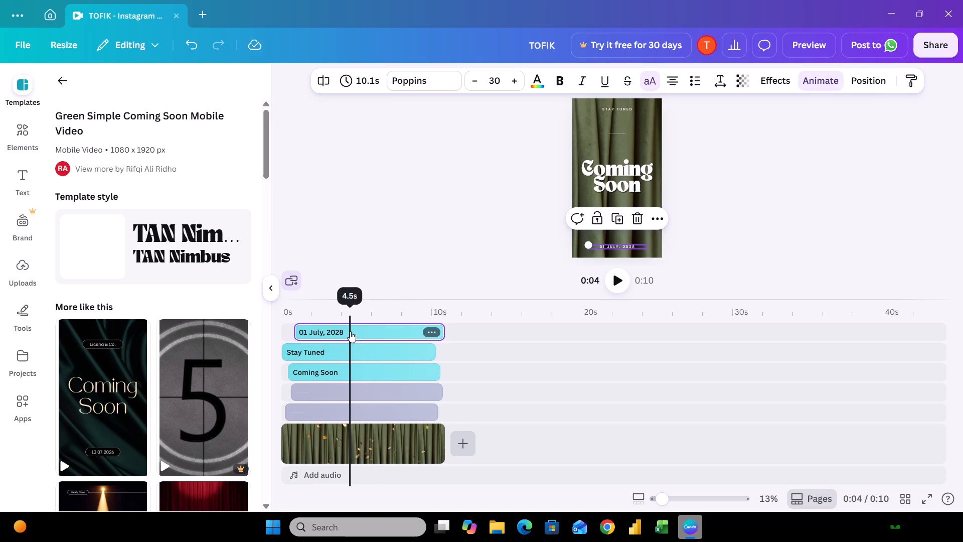
double_click(629, 245)
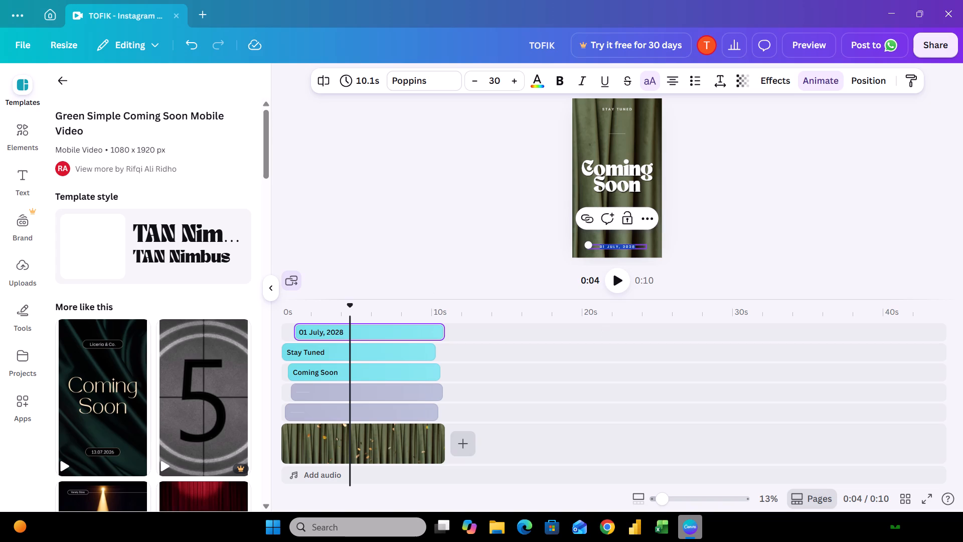
key("BackSpace")
key("1")
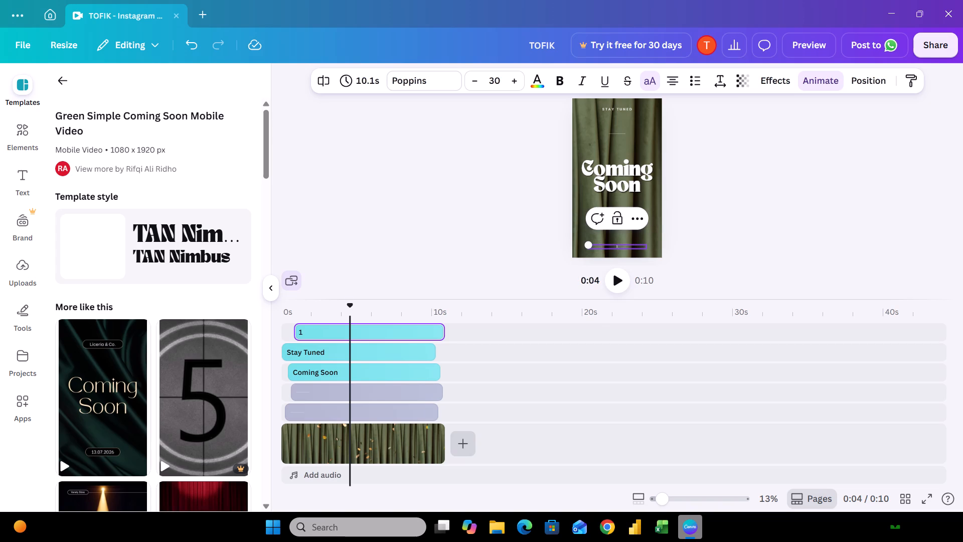
type("7 NOV 2026")
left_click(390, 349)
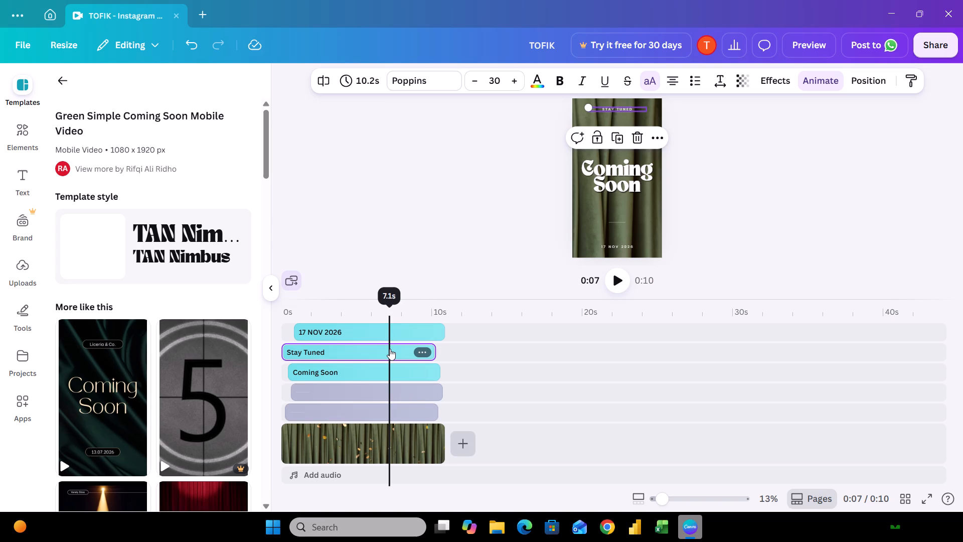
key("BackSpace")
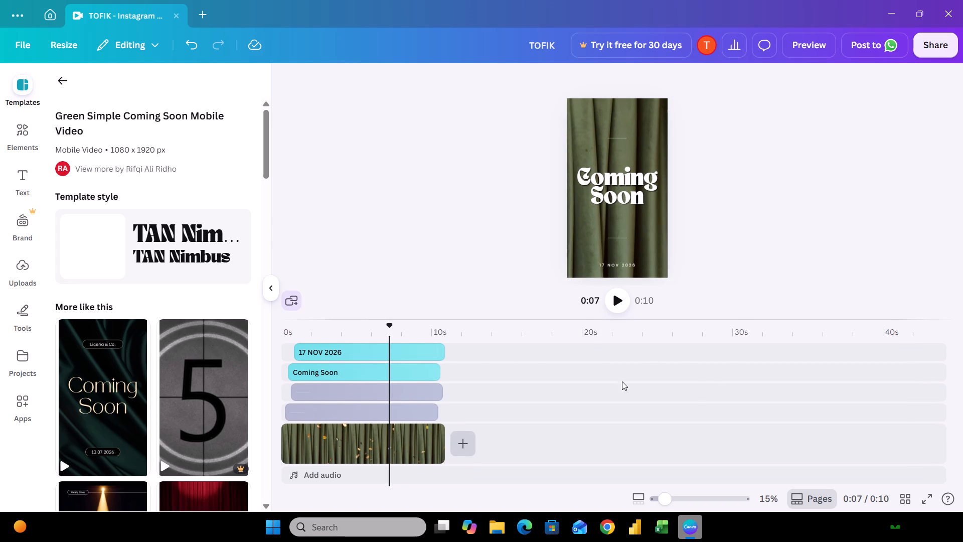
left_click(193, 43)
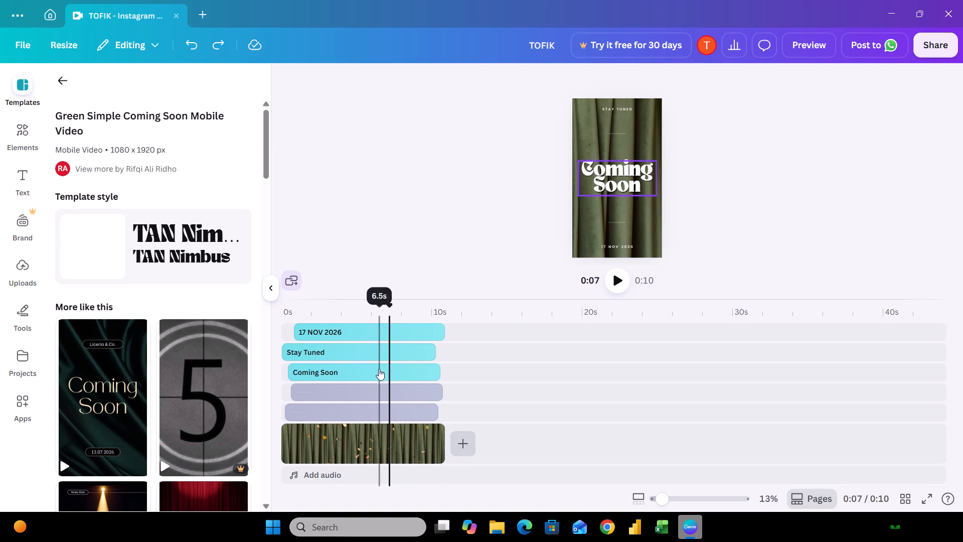
Replace the Stay Tuned text above the Coming Soon title with TOFIK & AKSHA and, on a line below, GATTING ENGAGEMENT.
left_click(378, 352)
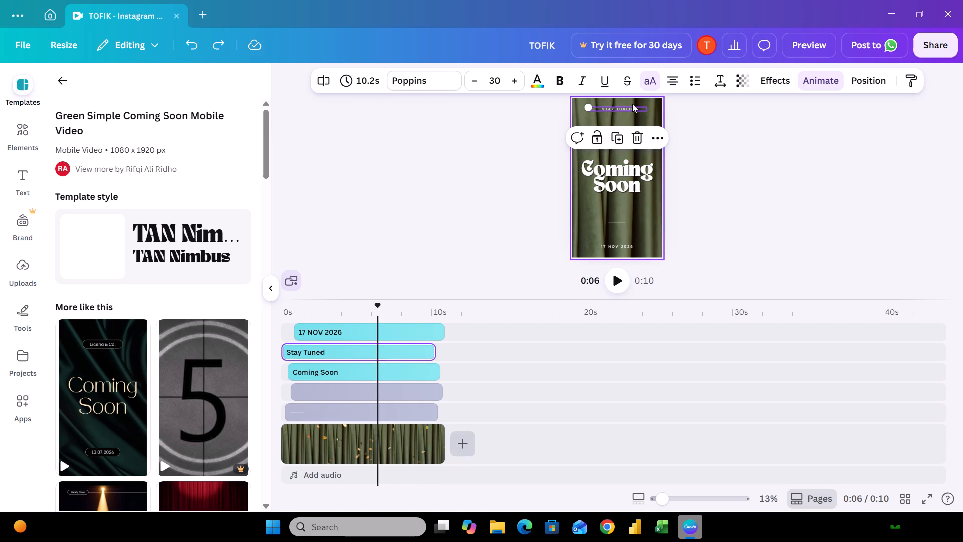
double_click(632, 107)
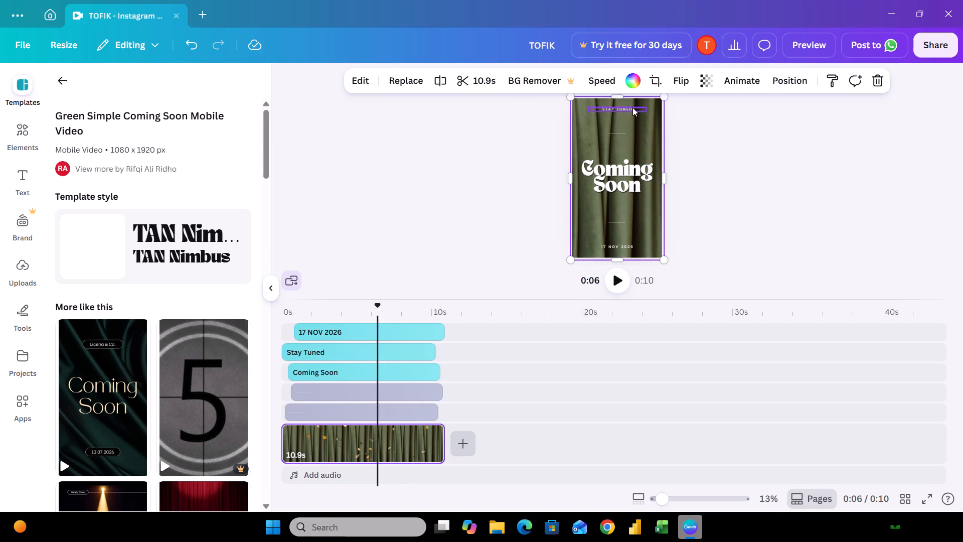
double_click(632, 107)
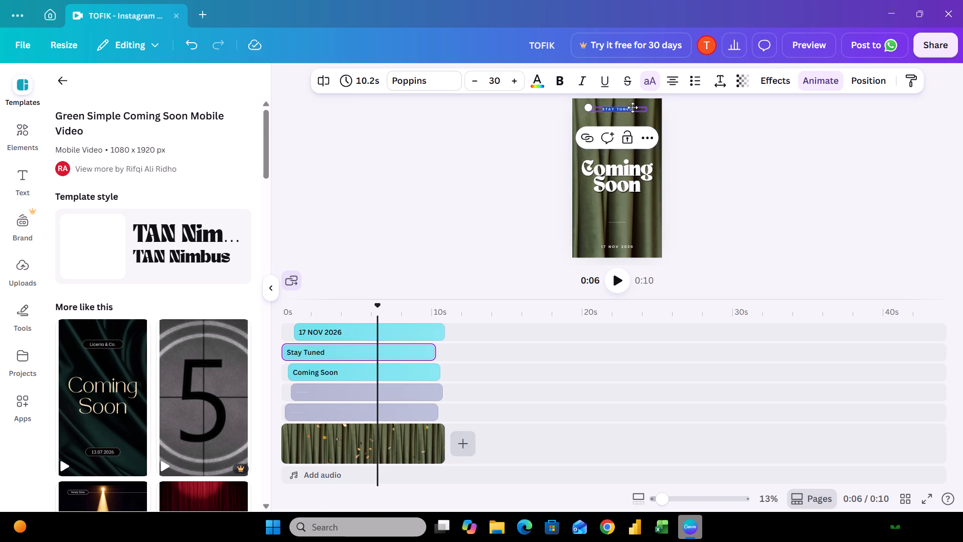
type("TOFIK")
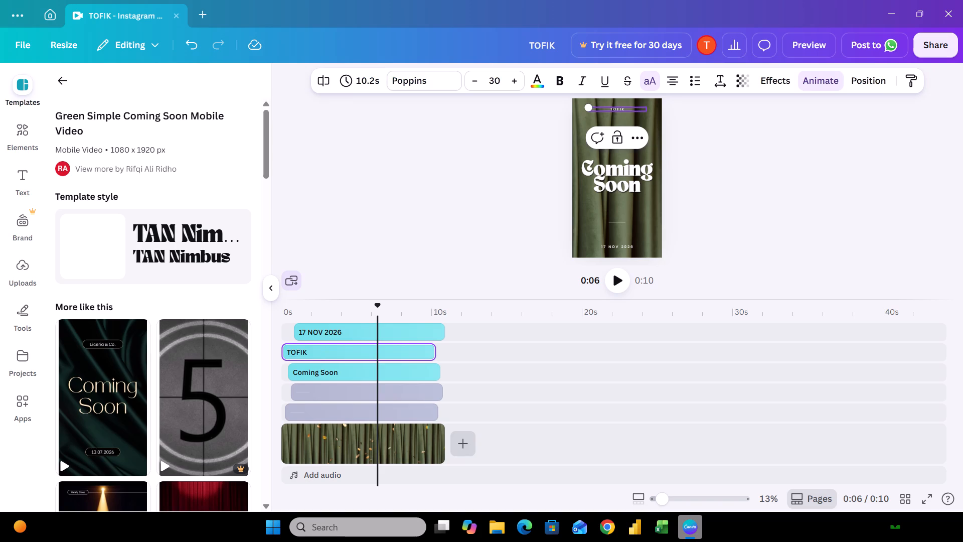
key("space")
type("&")
key("space")
type("AKSHA")
key("space")
key("shift+Return")
key("shift+Return")
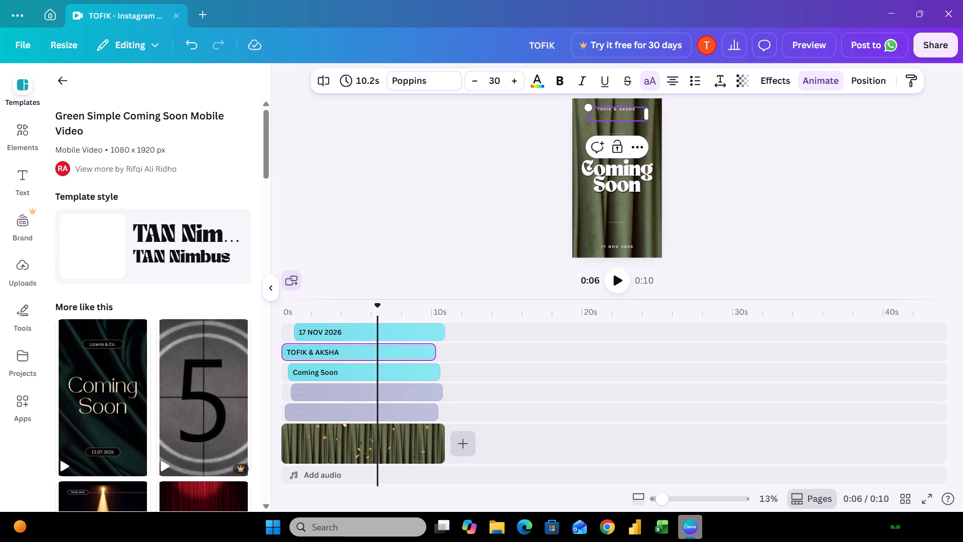
type("GATTING ENGAGEMENT")
key("space")
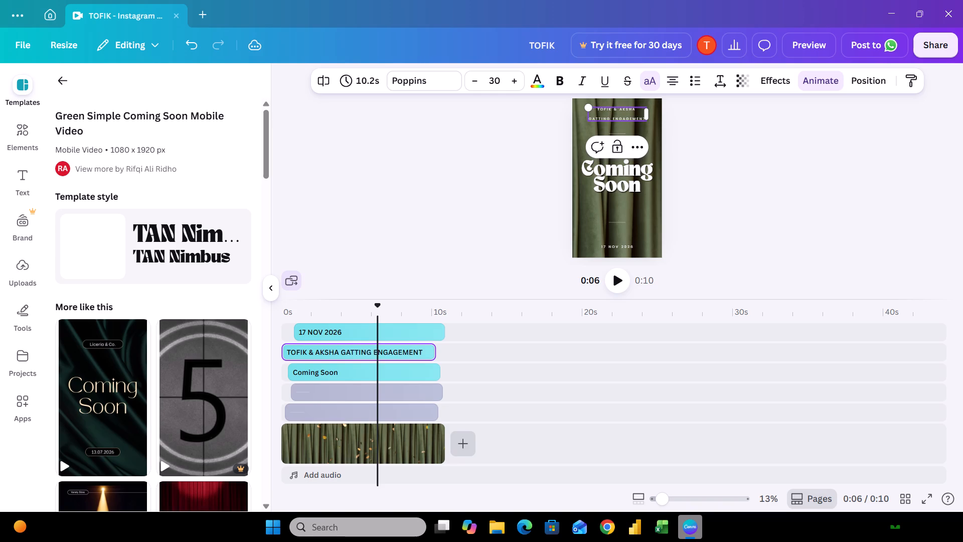
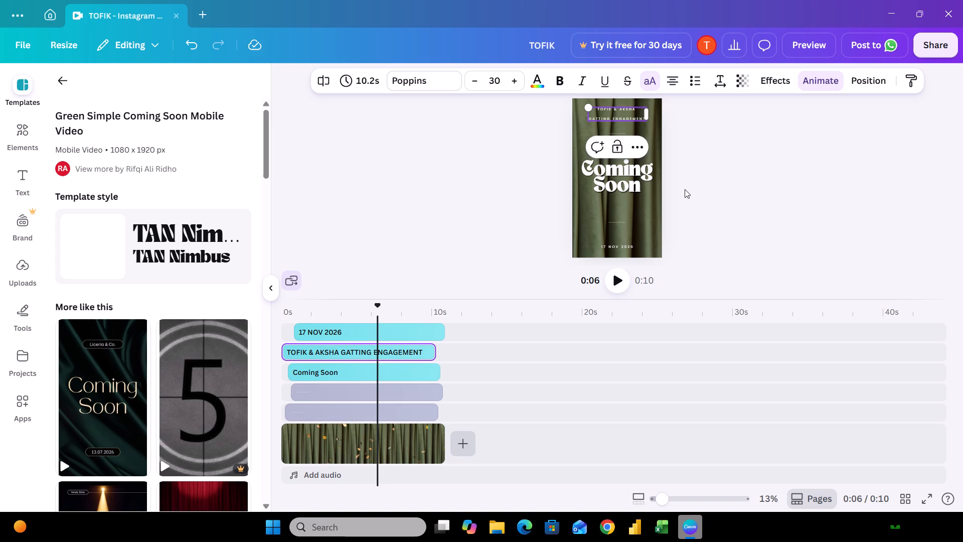
Delete the word GATTING from the announcement text above the Coming Soon title, leaving ENGAGEMENT on its second line.
left_click(610, 118)
key("BackSpace")
key("BackSpace")
key("BackSpace")
key("BackSpace")
key("BackSpace")
key("BackSpace")
key("BackSpace")
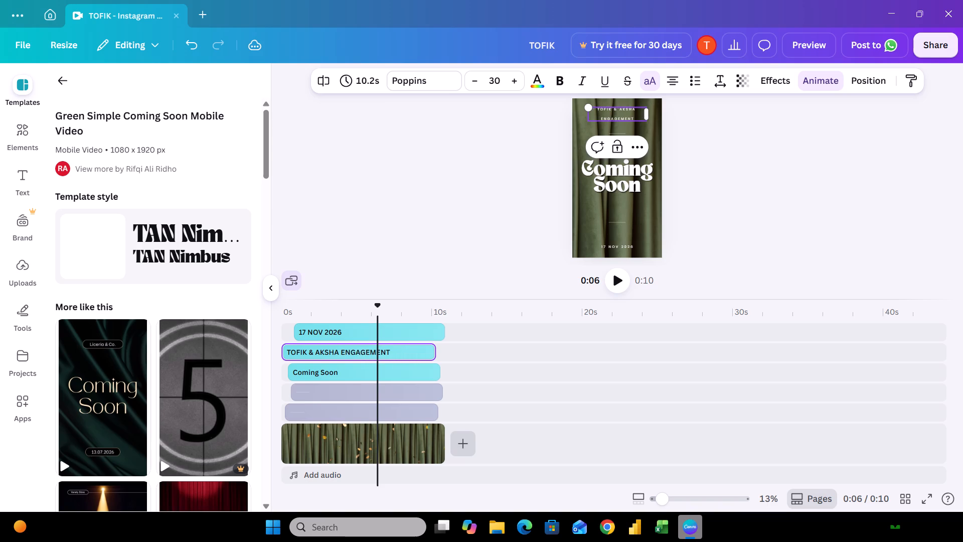
Insert blank lines after TOFIK & AKSHA so that ENGAGEMENT sits below the upper divider, directly above the Coming Soon title.
left_click(639, 112)
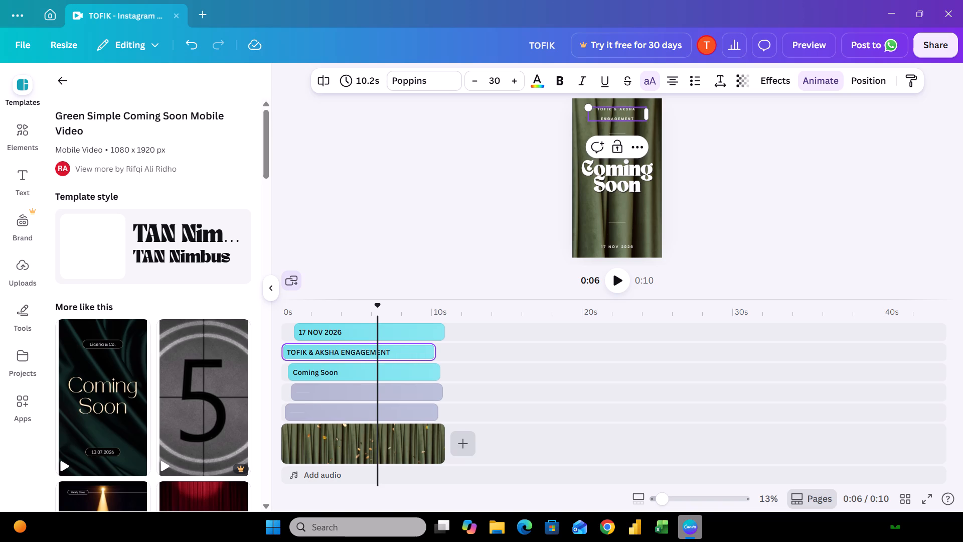
left_click(639, 112)
key("shift+Return")
key("shift+Return")
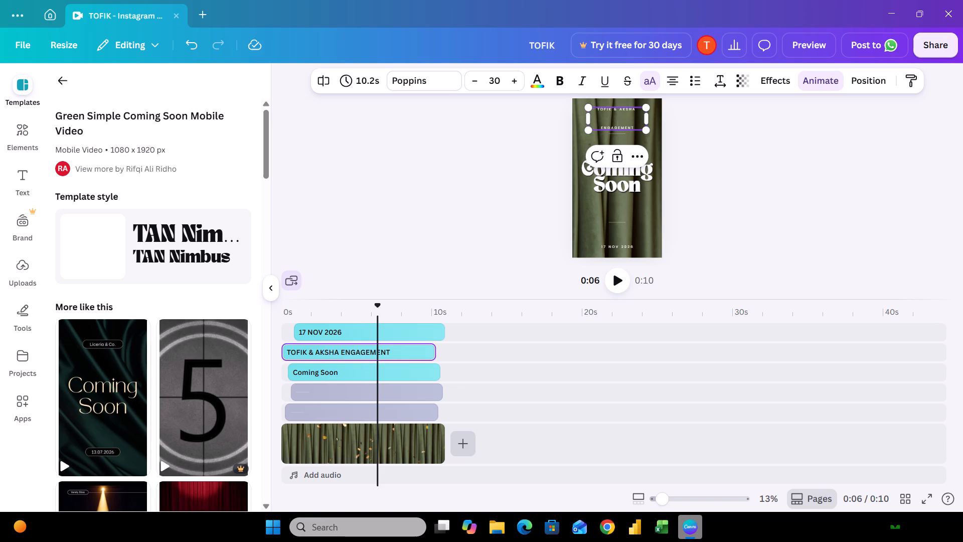
key("shift+Return")
key("shift+Return")
key("shift+Return")
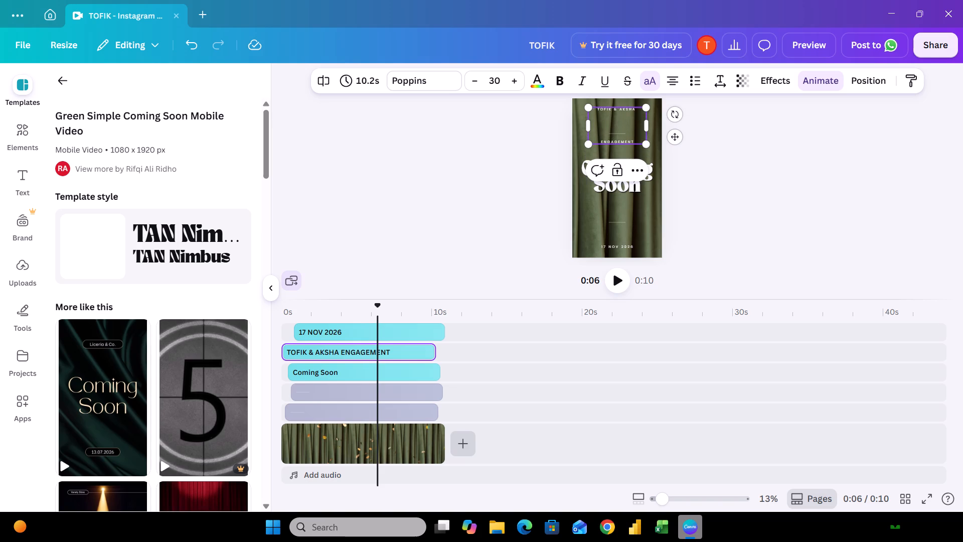
key("shift+Return")
key("shift+Return")
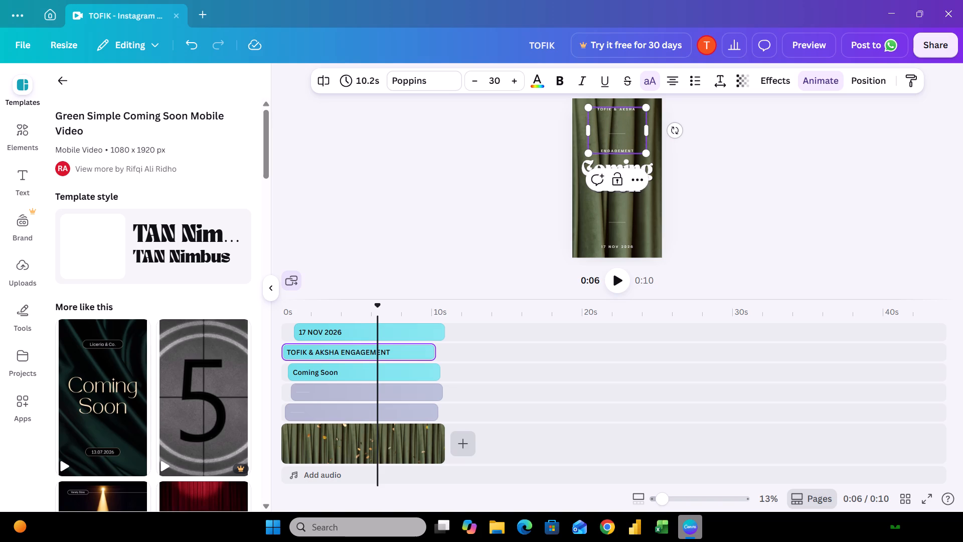
left_click(746, 163)
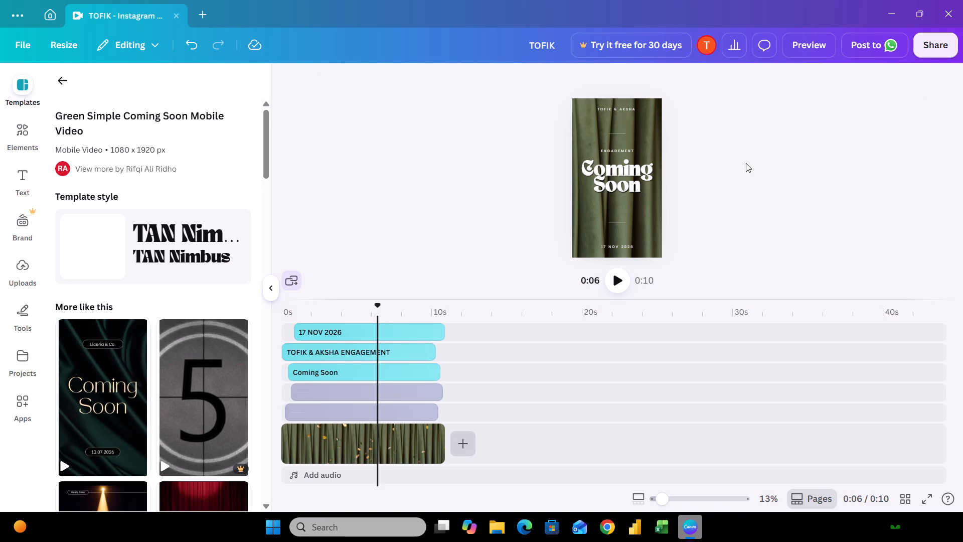
Play back the Coming Soon video several times to review the animated names, engagement and date texts.
scroll(477, 367, "right", 2)
left_click(623, 289)
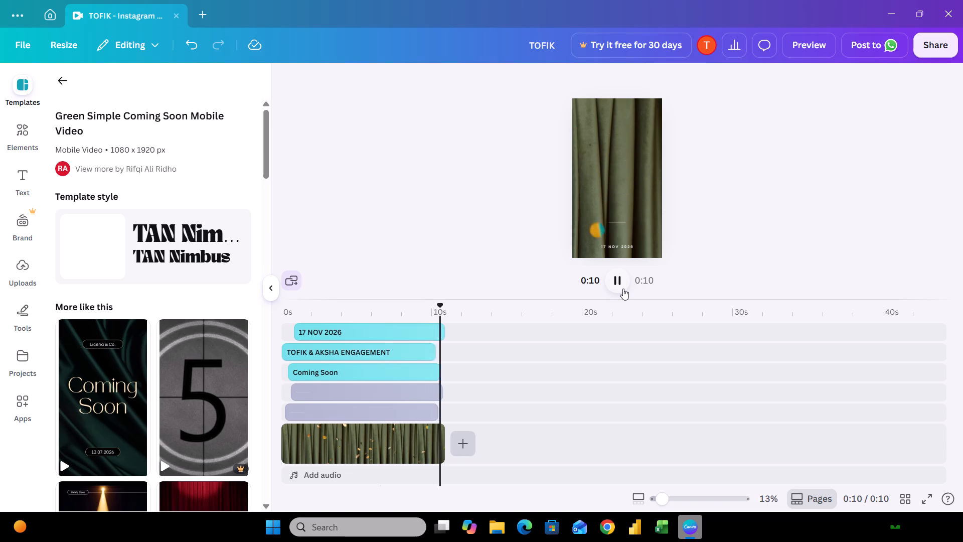
left_click(623, 289)
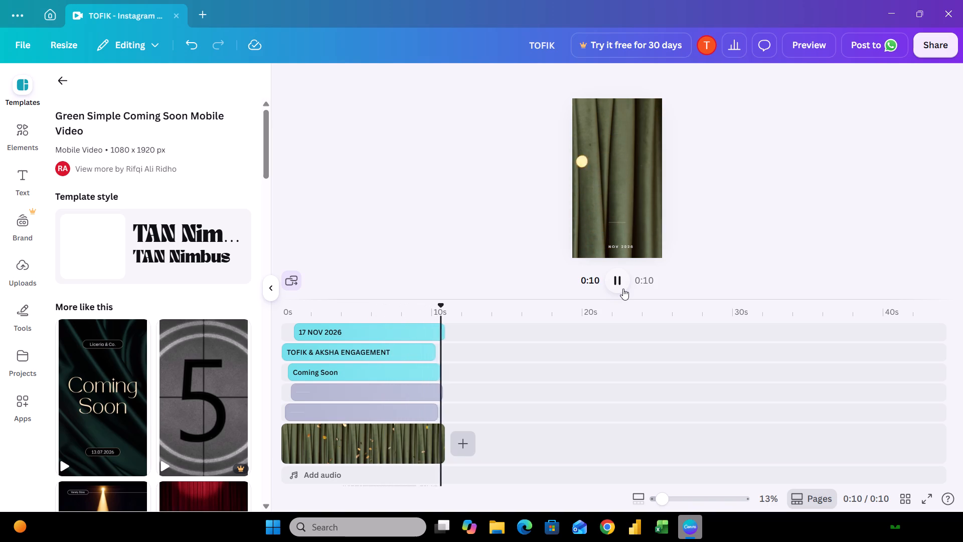
left_click(623, 289)
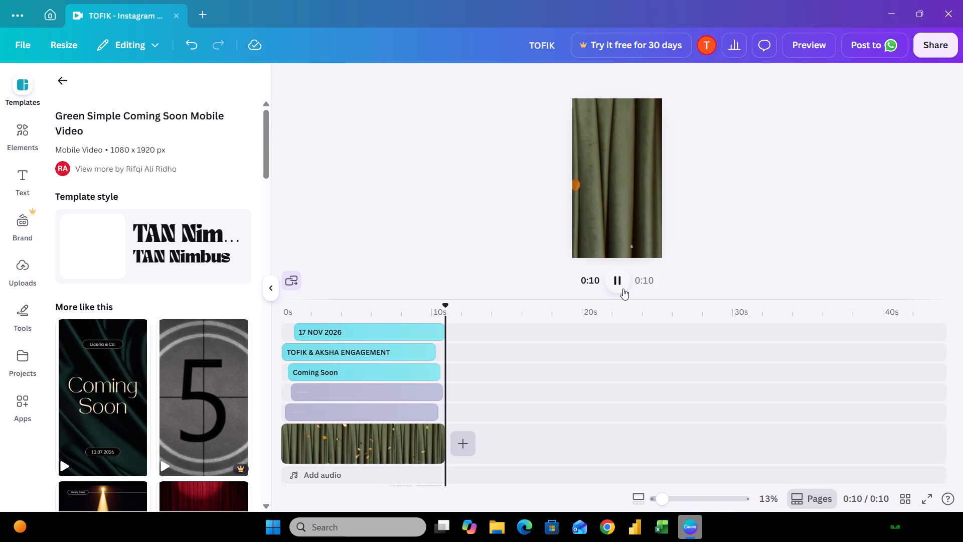
left_click(623, 289)
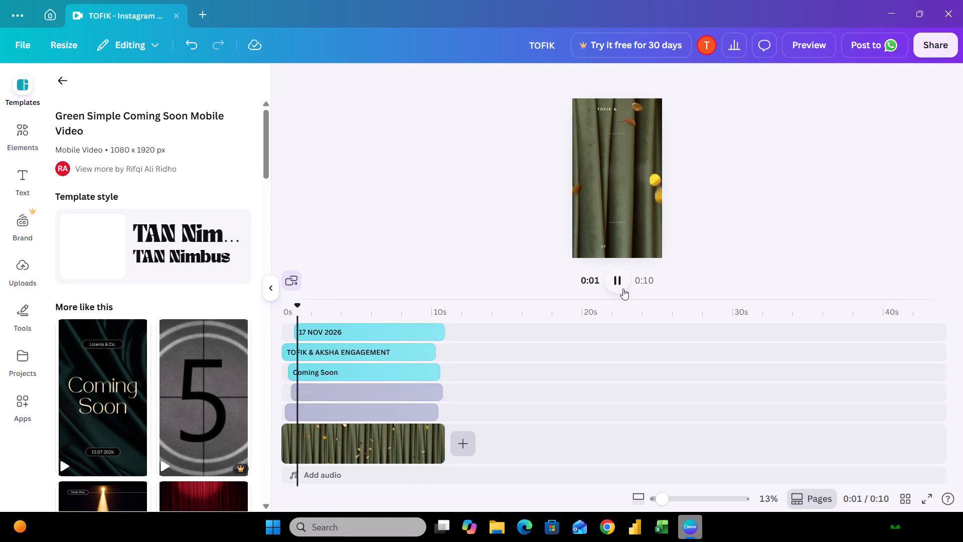
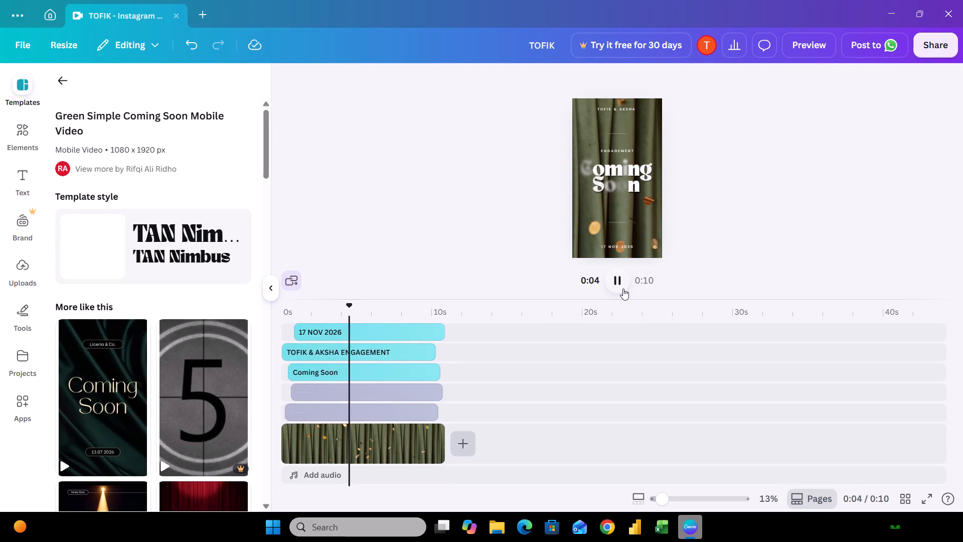
Pause the playback of the Coming Soon video.
left_click(623, 289)
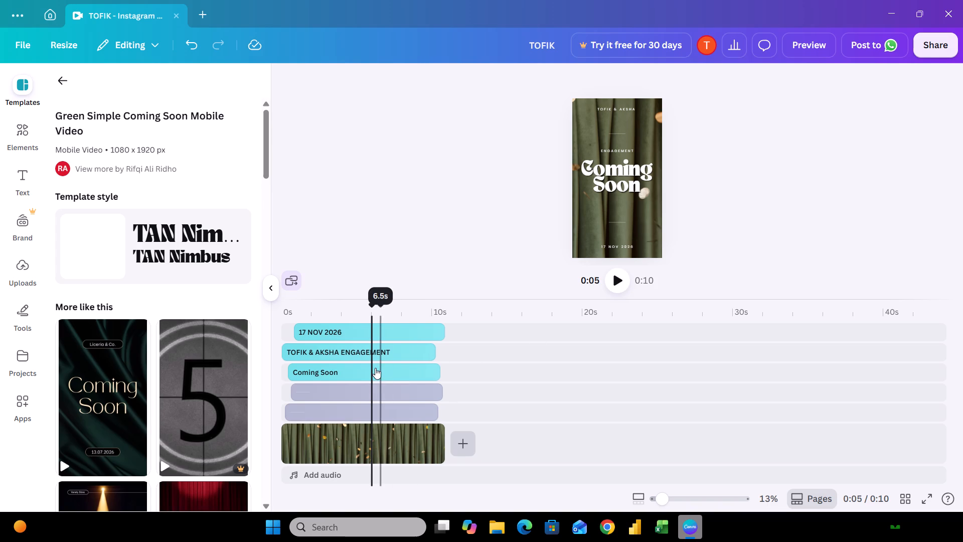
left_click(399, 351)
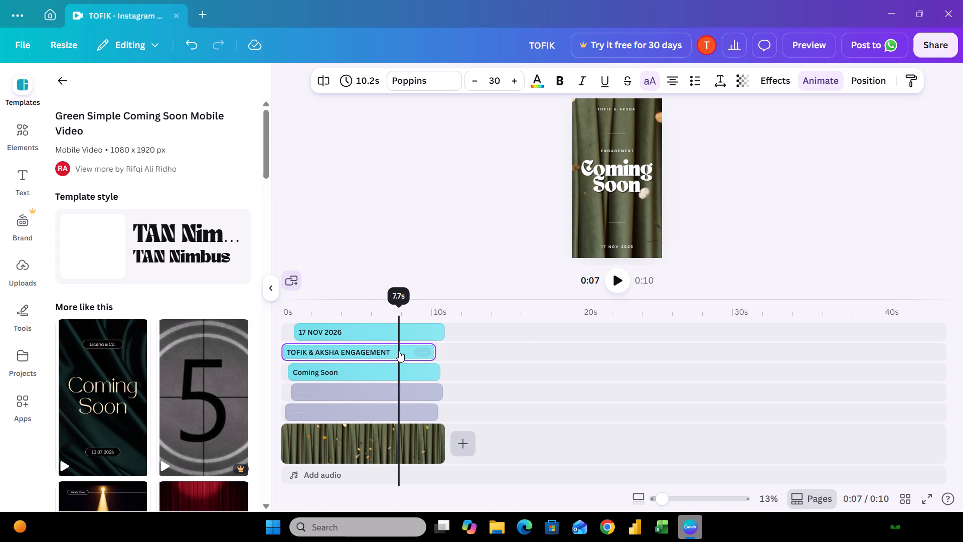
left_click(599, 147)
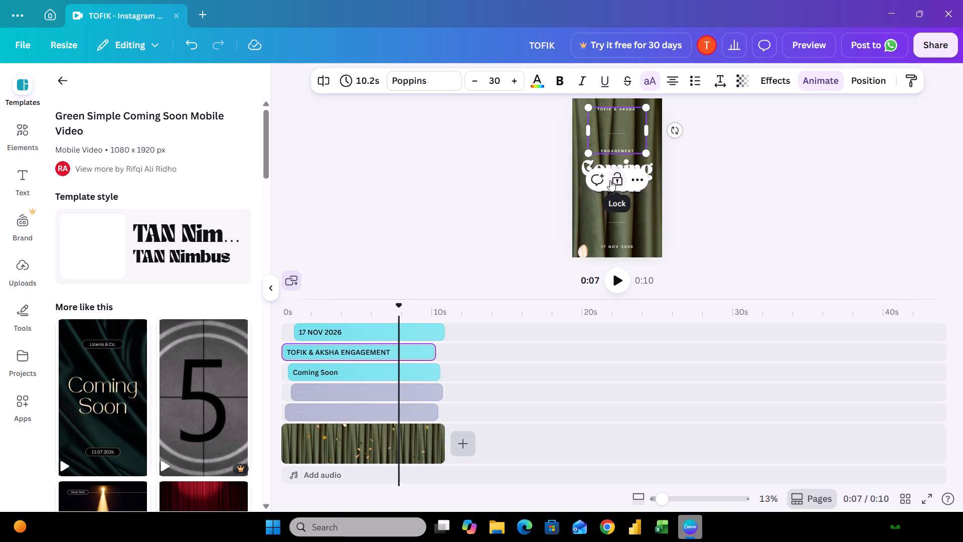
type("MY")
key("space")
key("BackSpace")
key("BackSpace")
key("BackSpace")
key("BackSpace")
Insert MY BROTHER before ENGAGEMENT in the announcement text directly above the Coming Soon title.
key("Left")
key("Left")
key("Left")
key("Left")
key("Left")
key("Left")
key("Left")
key("Left")
key("m")
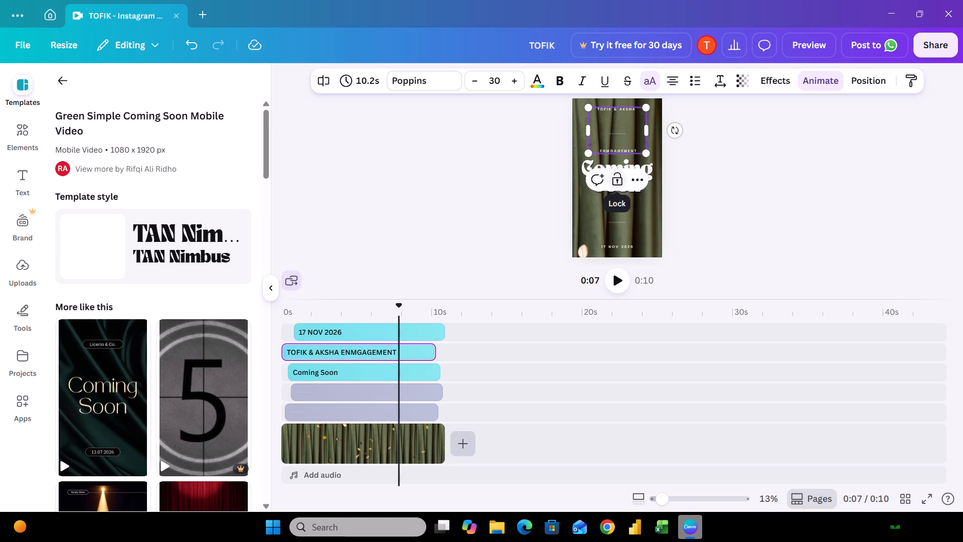
key("BackSpace")
key("Left")
key("Left")
key("m")
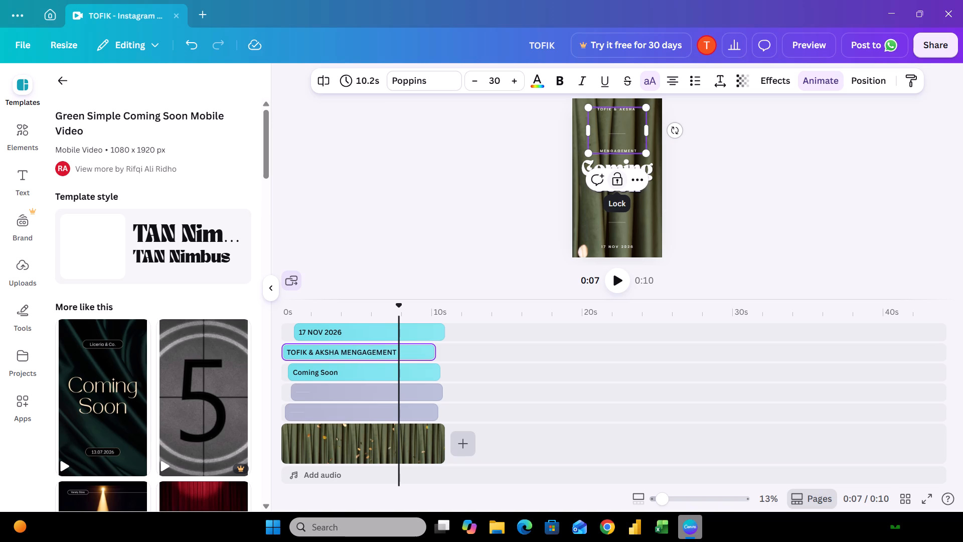
key("y")
key("space")
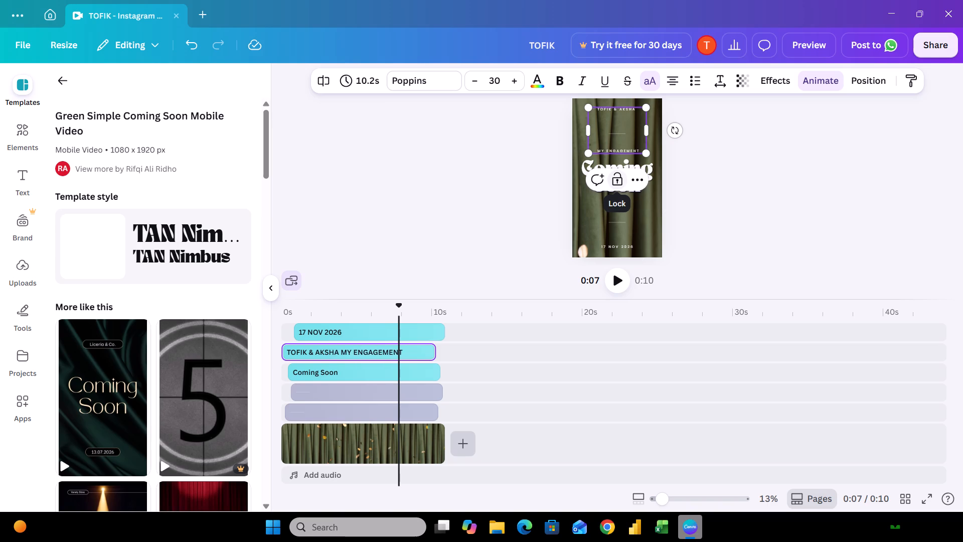
type("BROTHER")
key("space")
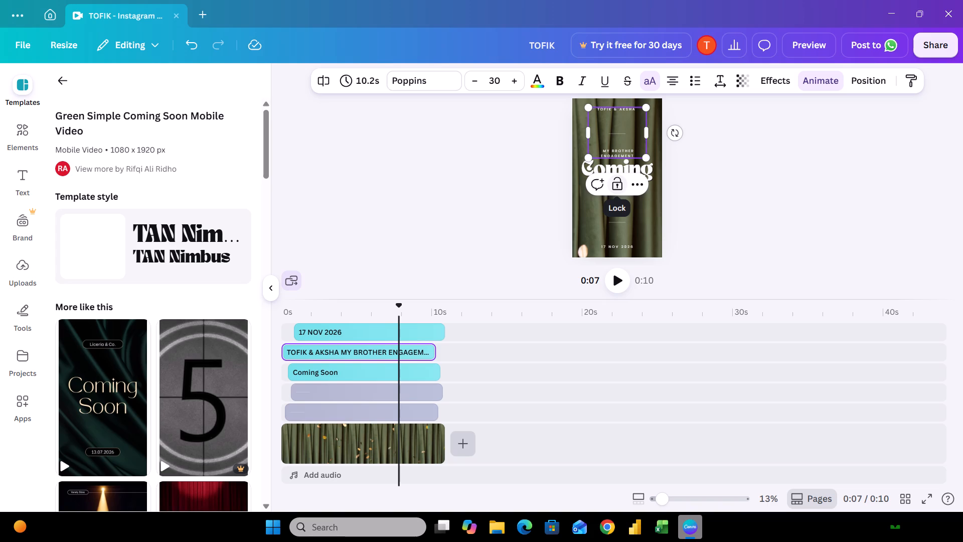
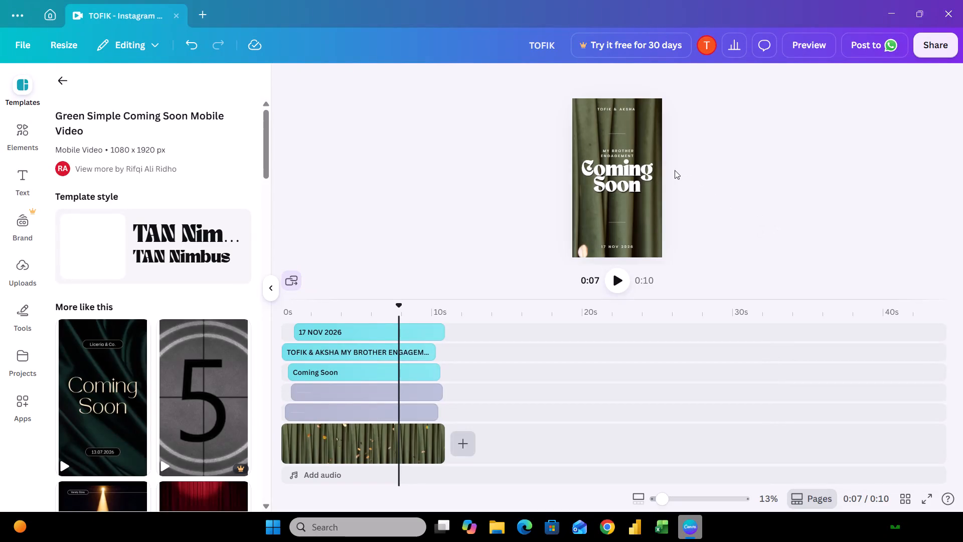
Add IS after ENGAGEMENT at the end of the MY BROTHER ENGAGEMENT announcement text.
left_click(637, 154)
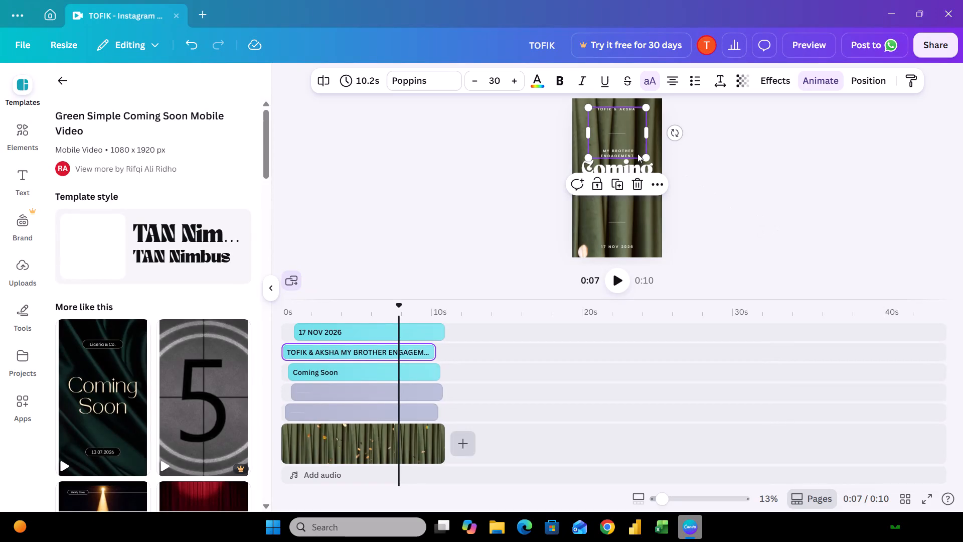
double_click(637, 154)
left_click(637, 154)
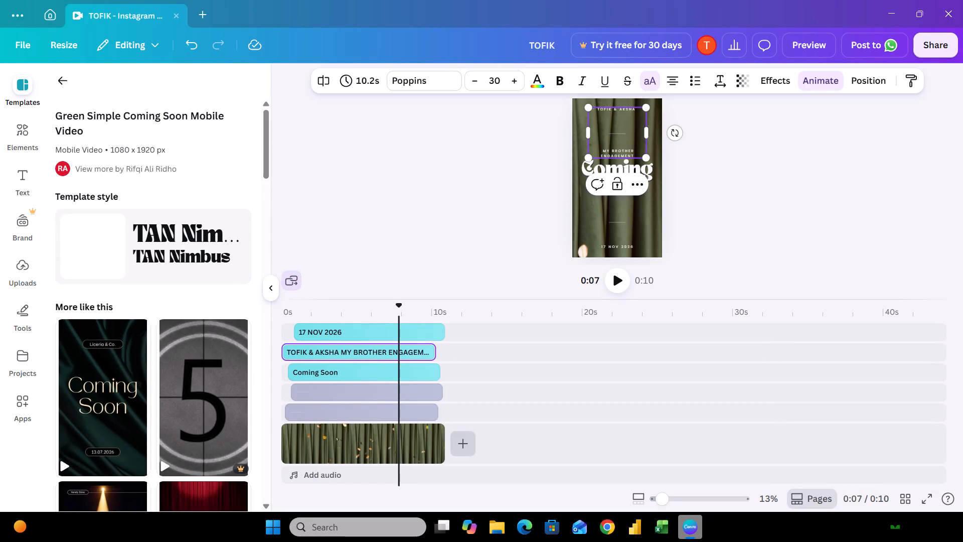
key("space")
type("IS")
key("space")
Replace the word Coming with GETTING in the Coming Soon title, keeping a space before Soon.
left_click(355, 378)
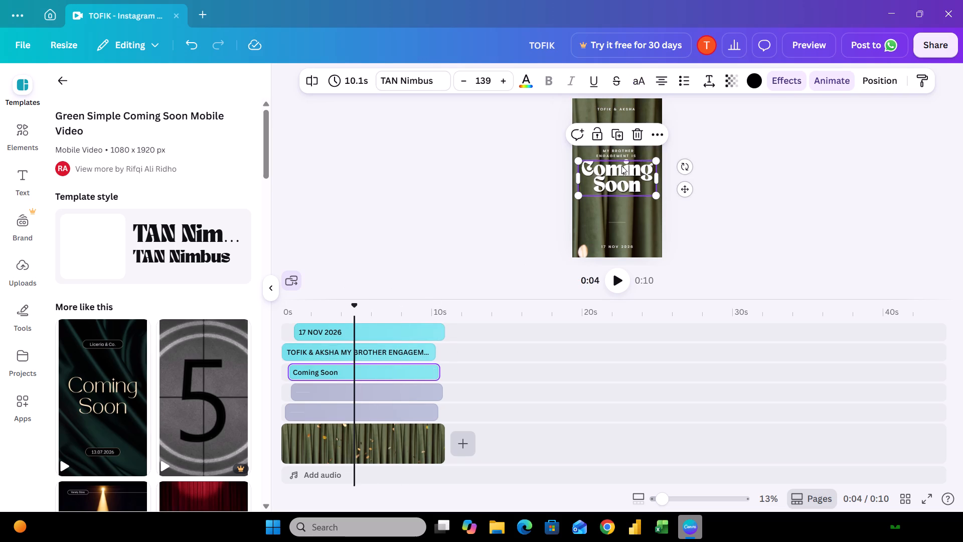
left_click(621, 166)
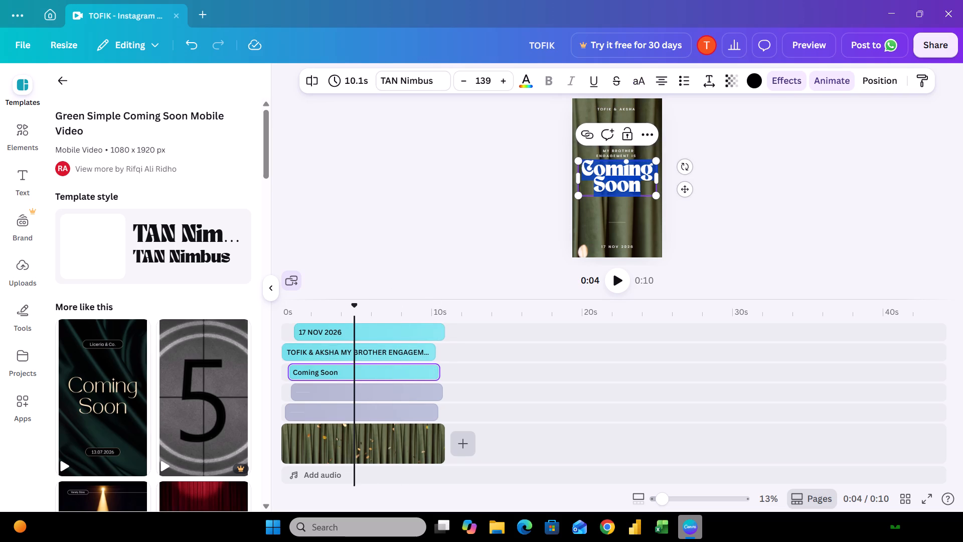
left_click(621, 166)
double_click(633, 178)
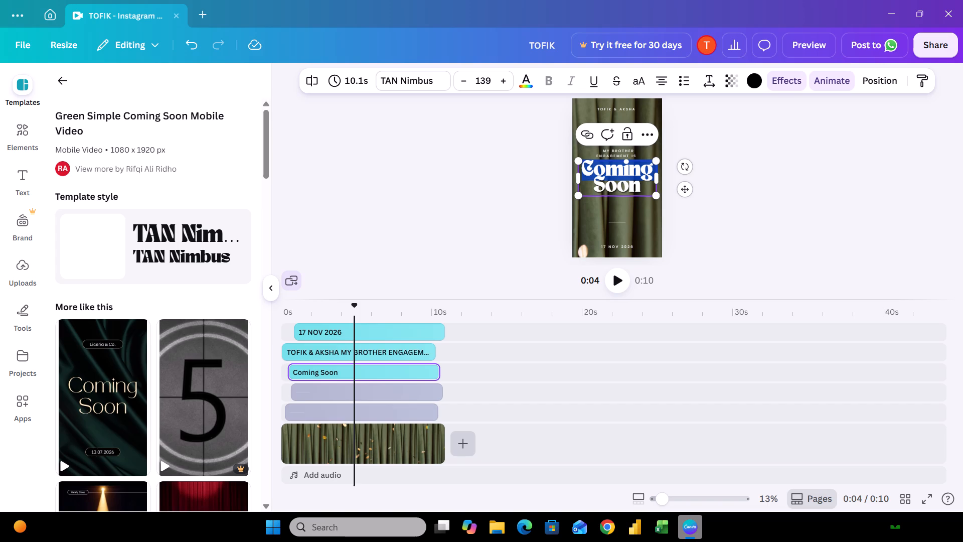
type("GETTING")
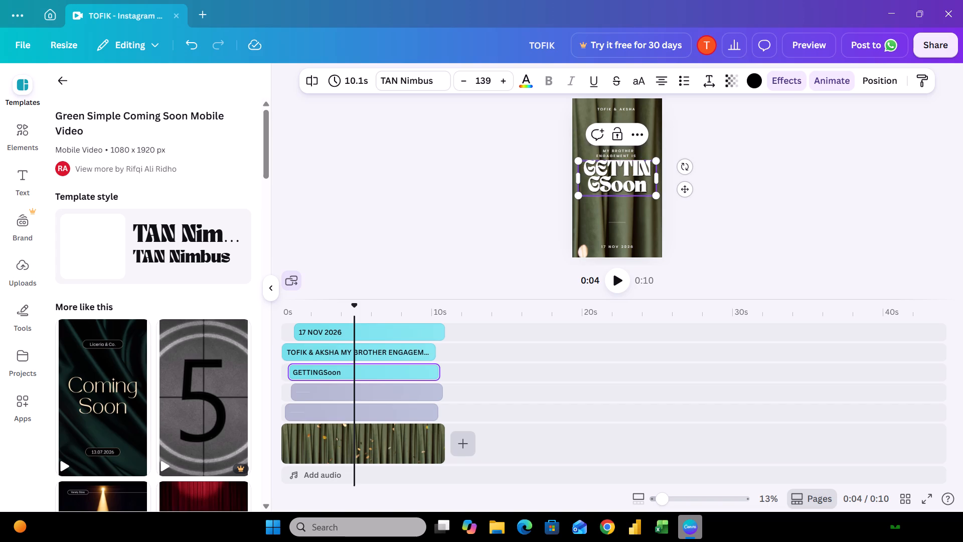
key("space")
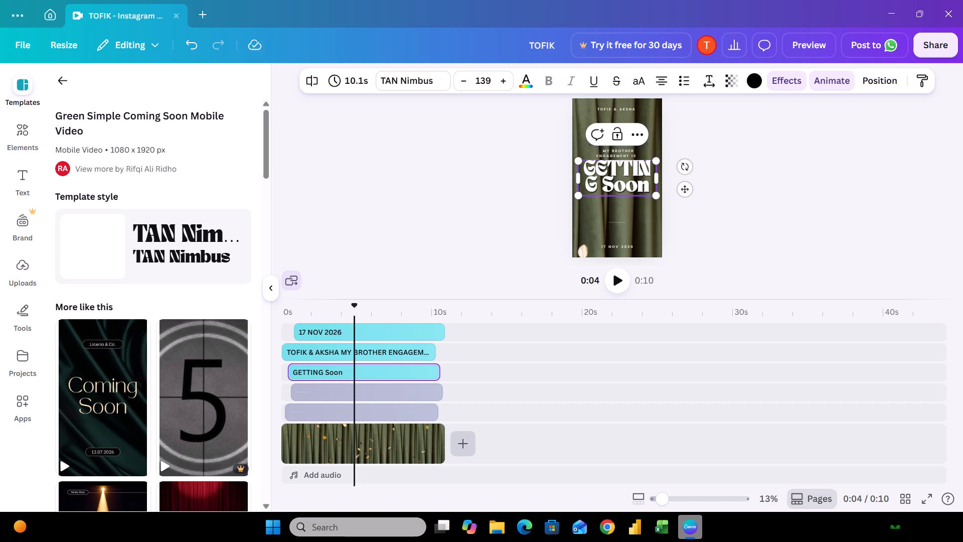
Widen the title's text box to the page's edge so that GETTING fits on one line above Soon.
left_click(662, 176)
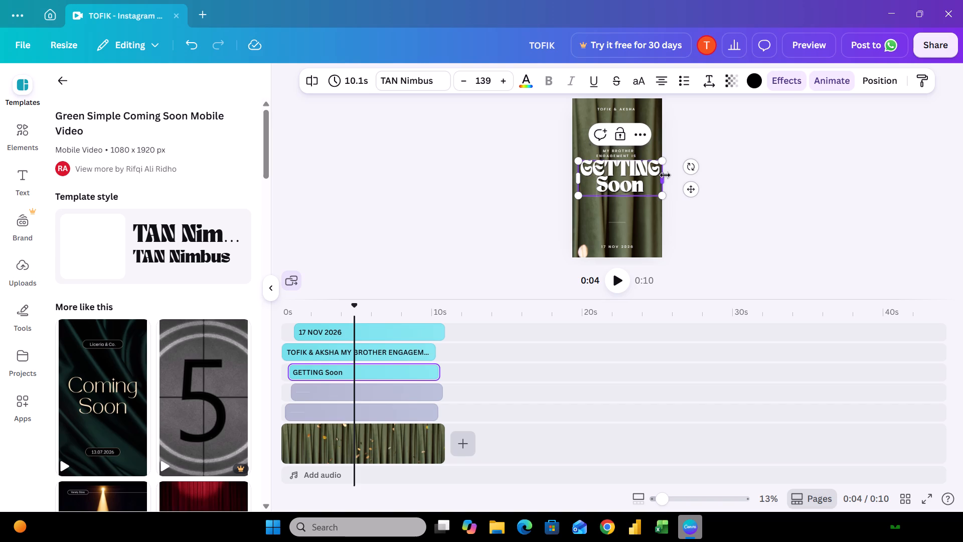
left_click(693, 206)
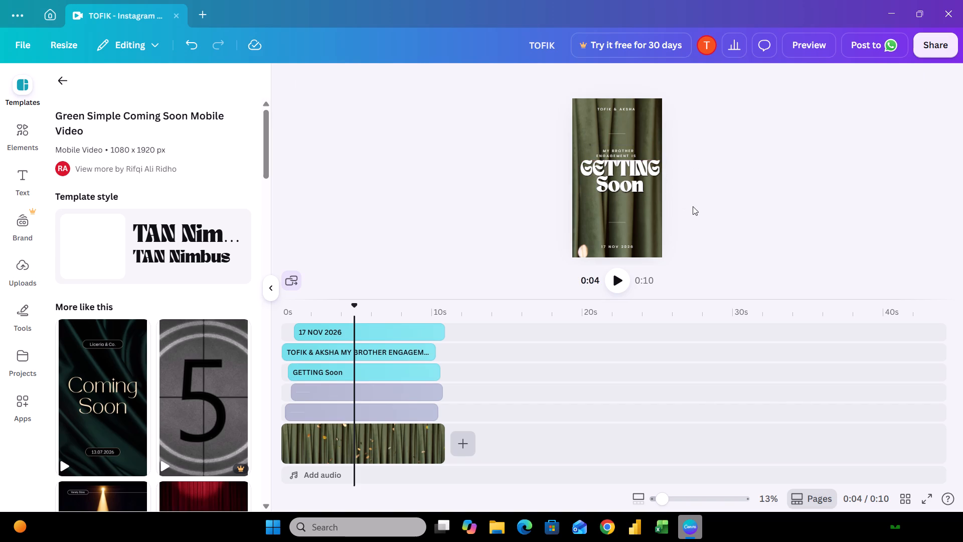
Move the GETTING Soon title slightly down, away from the announcement text above it.
left_click_drag(628, 168, 628, 172)
left_click(728, 188)
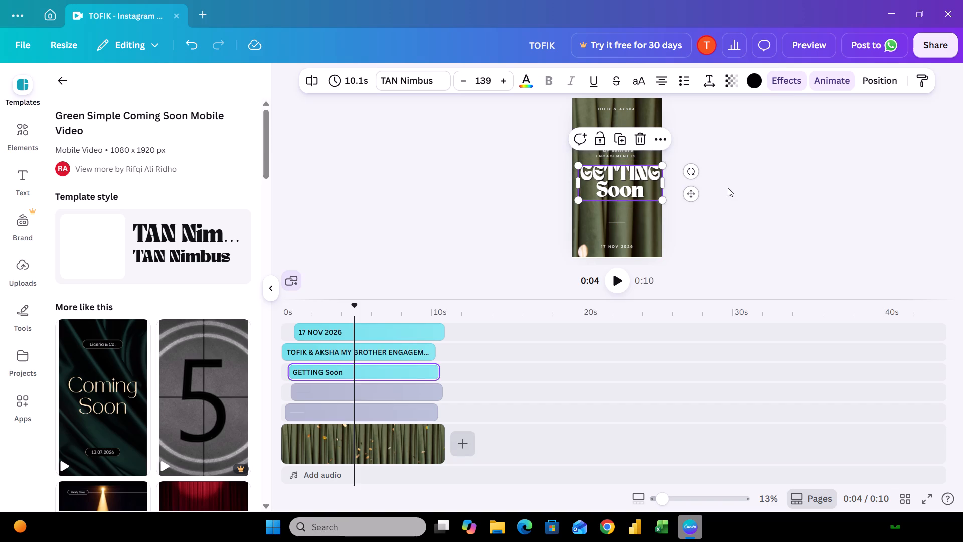
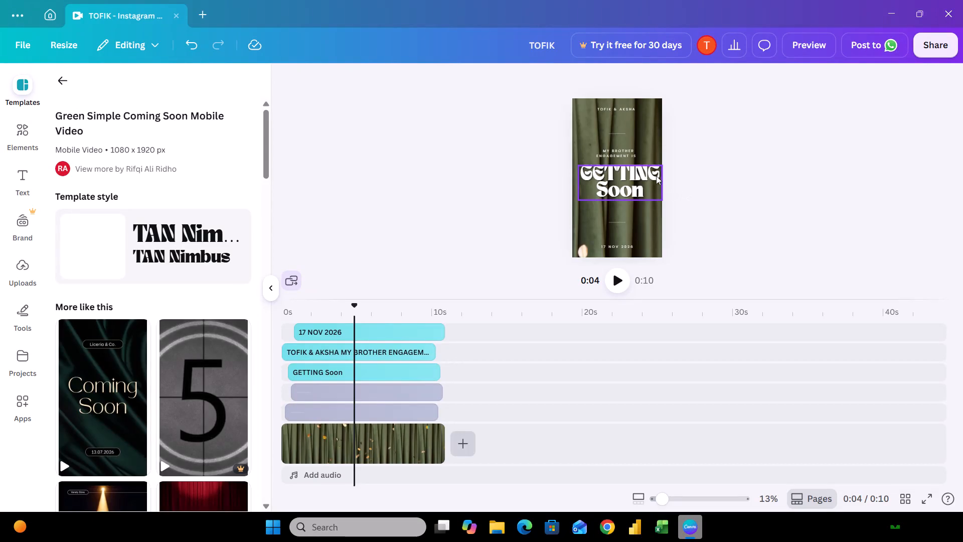
Replace the word GETTING with ENGAGED in the GETTING Soon title, directly before Soon without a space.
left_click(650, 175)
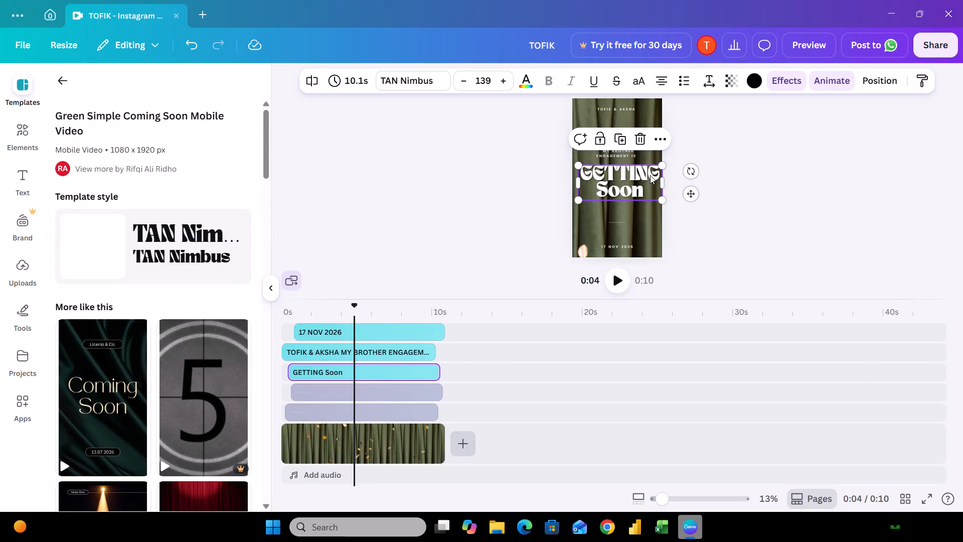
double_click(650, 175)
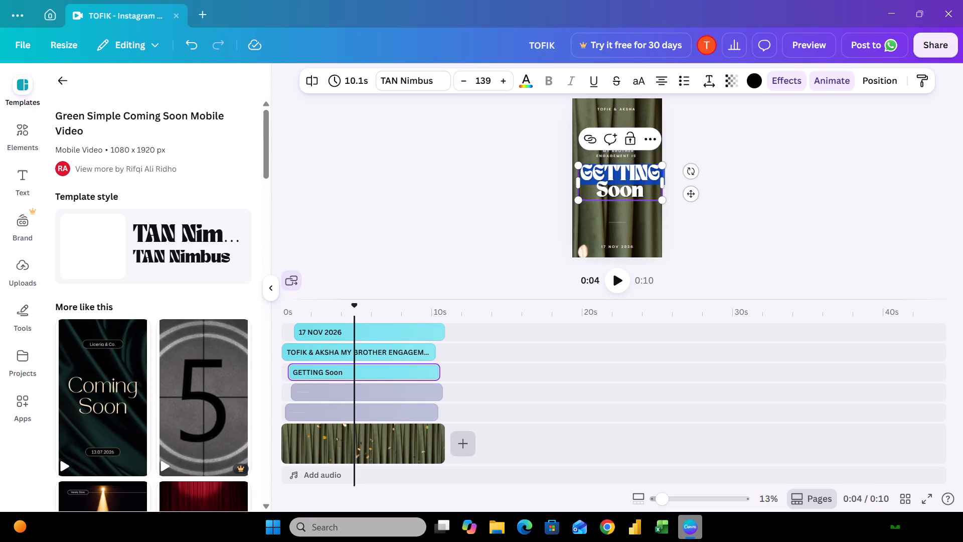
key("BackSpace")
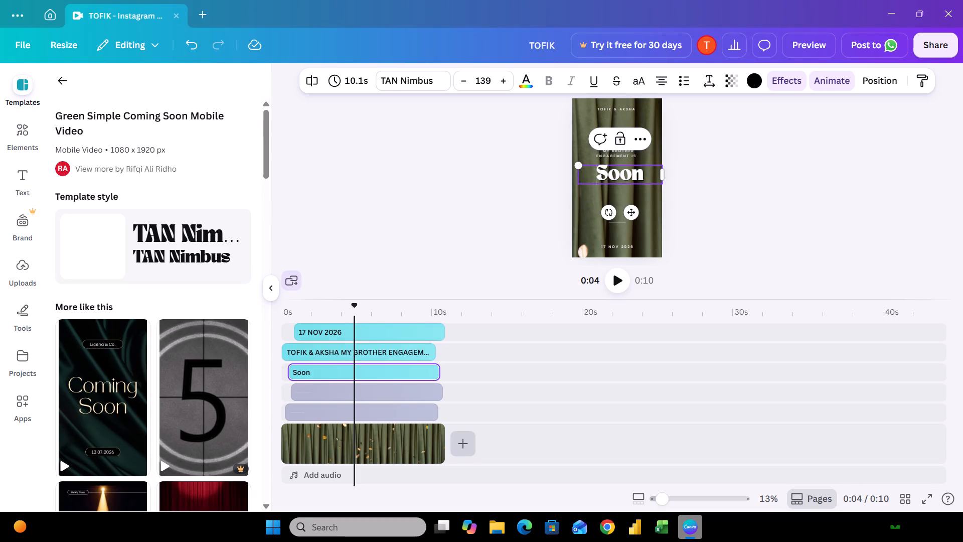
key("e")
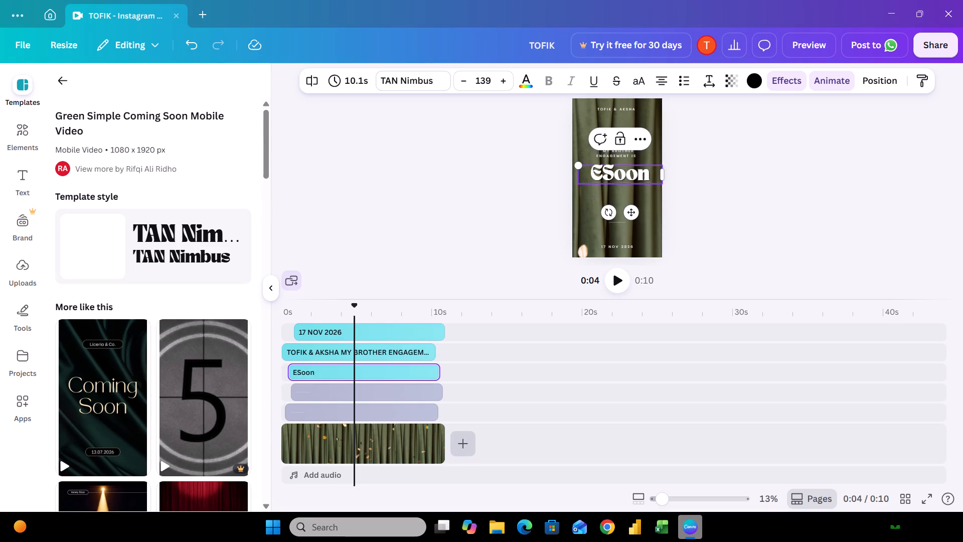
type("NGEGA")
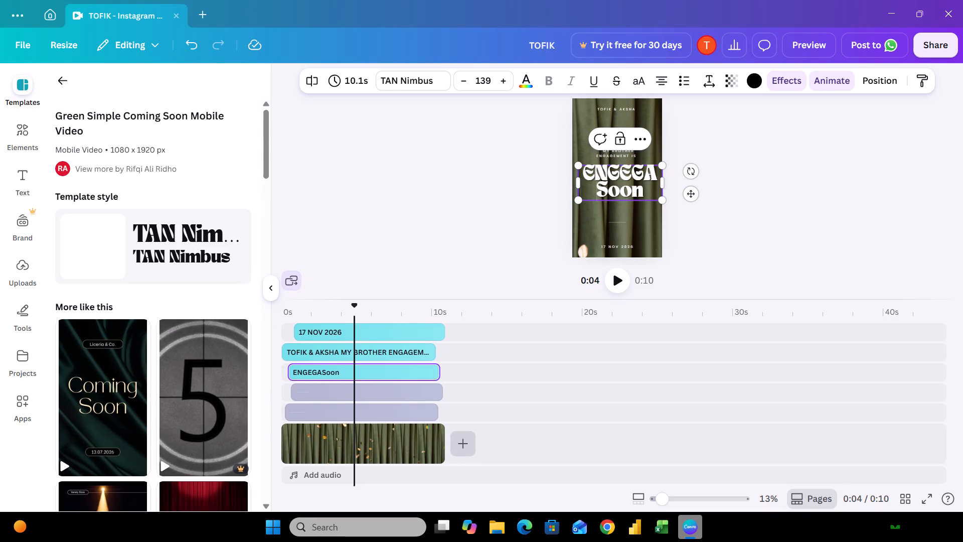
key("BackSpace")
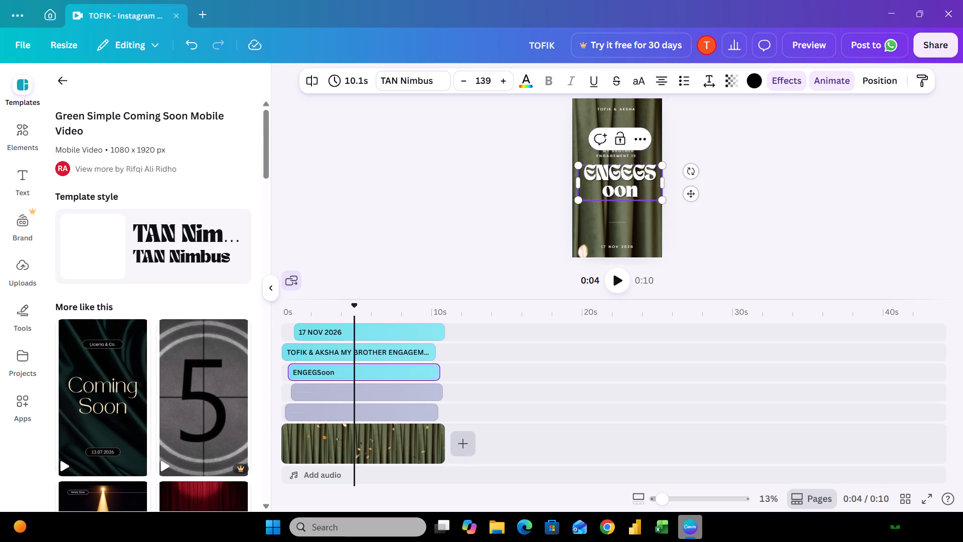
key("BackSpace")
key("BackSpace")
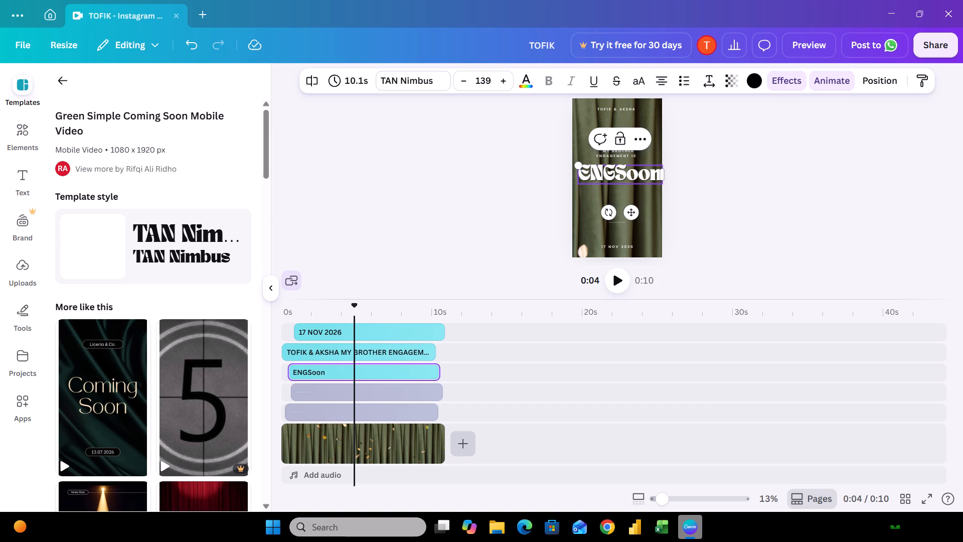
type("AGED")
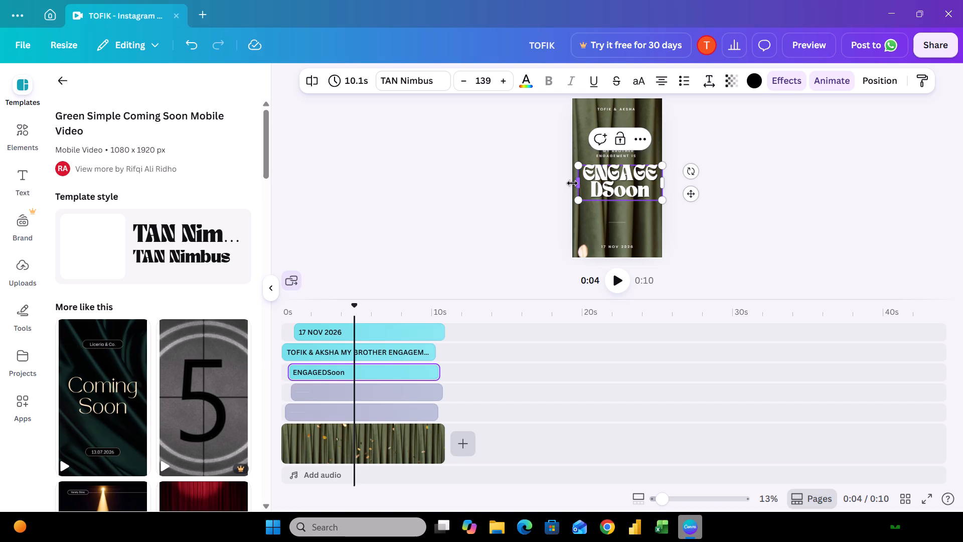
Widen the title's text box to the full page width of 1,080 so that ENGAGED fits on one line above Soon.
left_click_drag(578, 183, 569, 183)
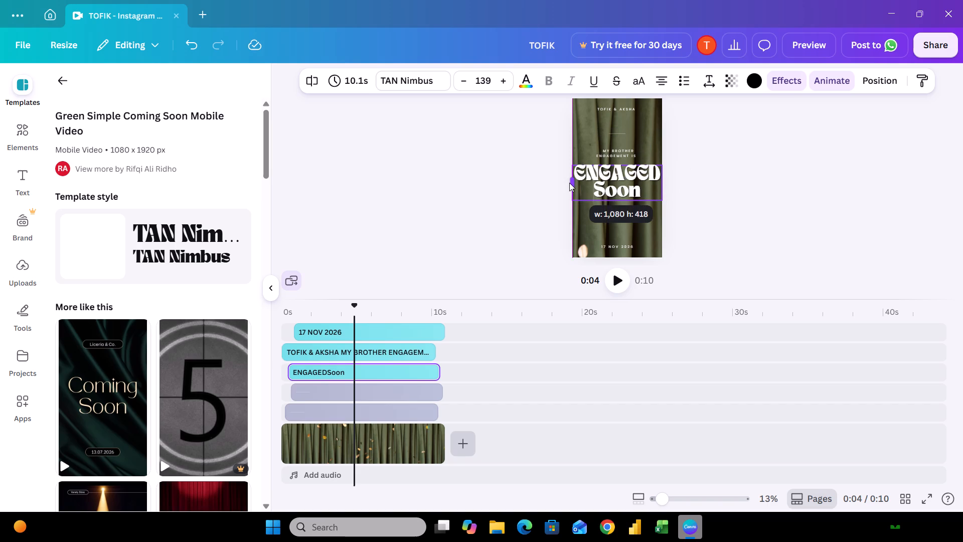
left_click_drag(569, 183, 571, 182)
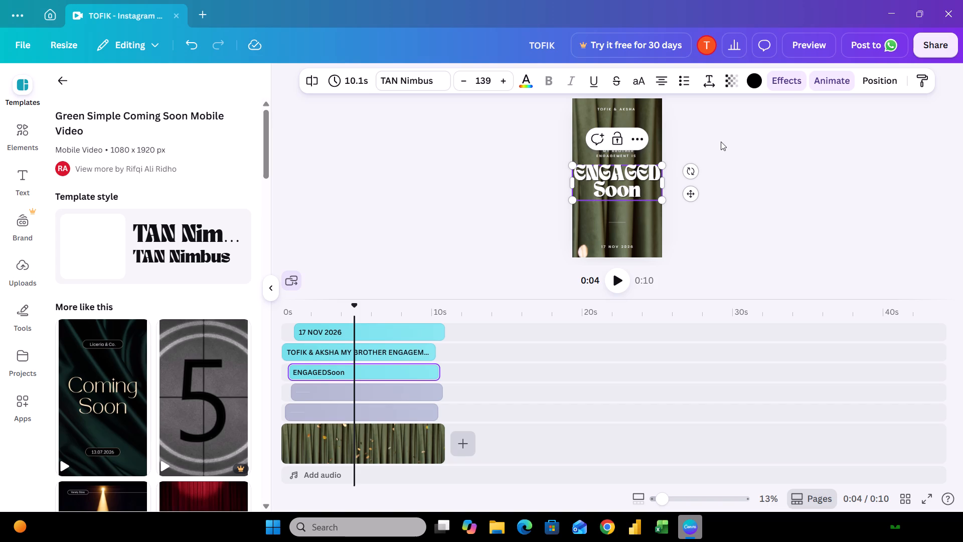
left_click(721, 142)
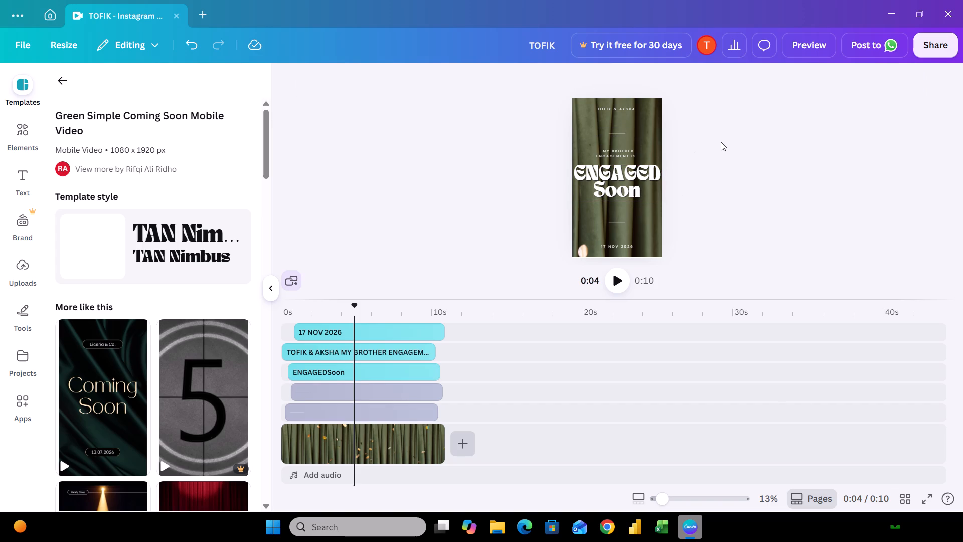
Select the text block holding the couple's names and the MY BROTHER ENGAGEMENT IS announcement.
left_click(629, 154)
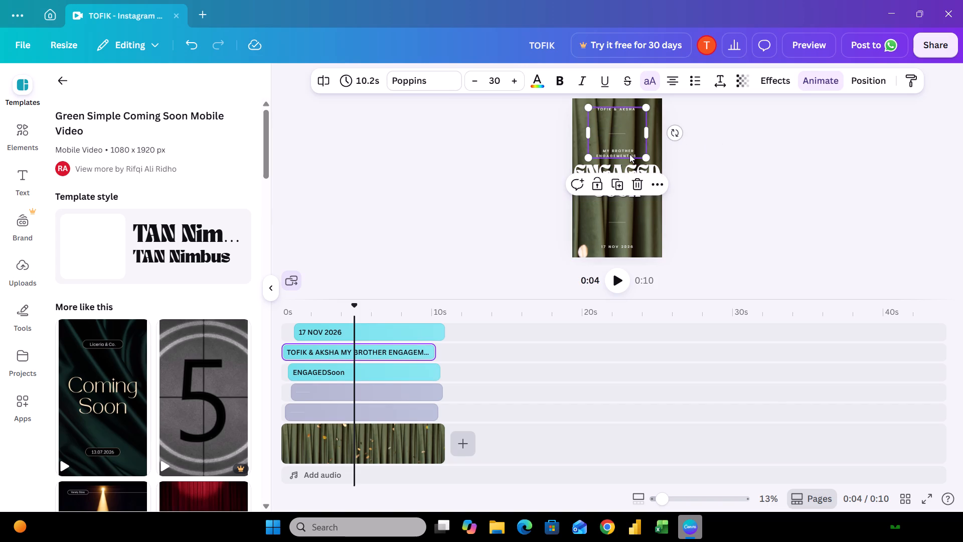
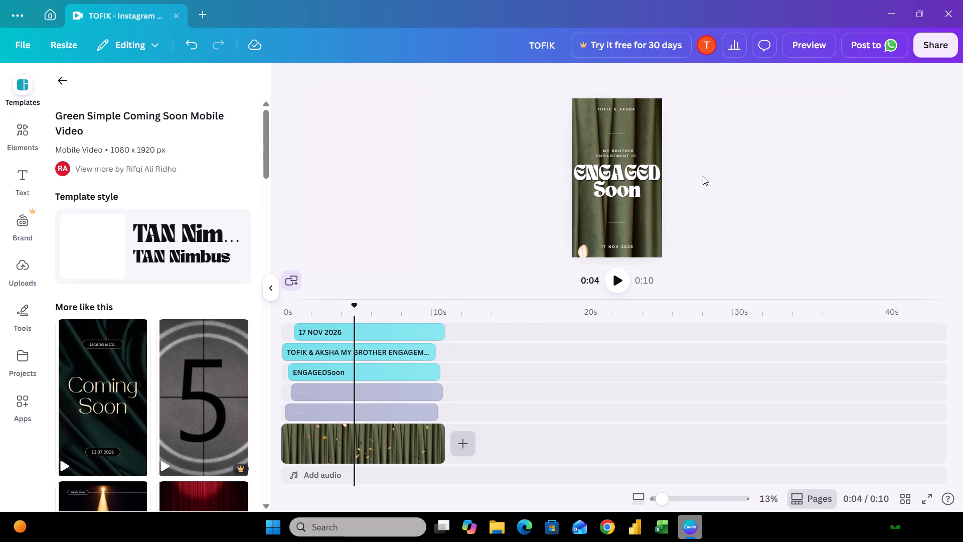
Reword the announcement under the couple's names to read MY BROTHER IS GETTING, leading into the ENGAGED Soon title.
left_click(631, 153)
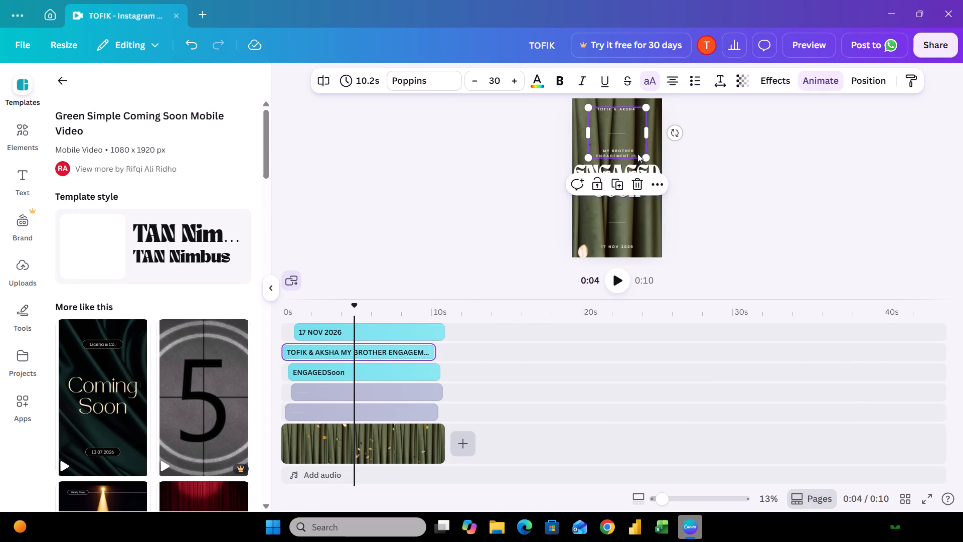
left_click(637, 154)
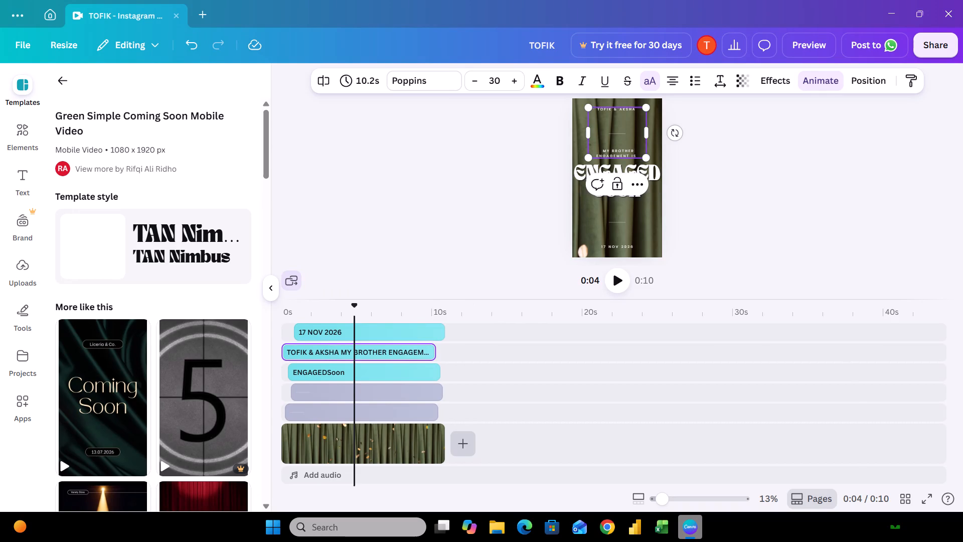
key("BackSpace")
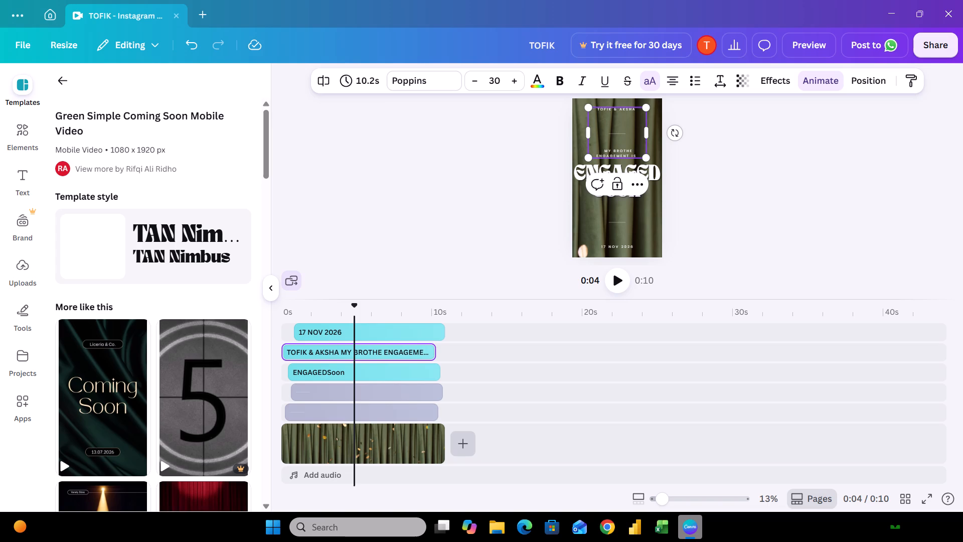
key("r")
key("Down")
key("BackSpace")
key("BackSpace")
key("BackSpace")
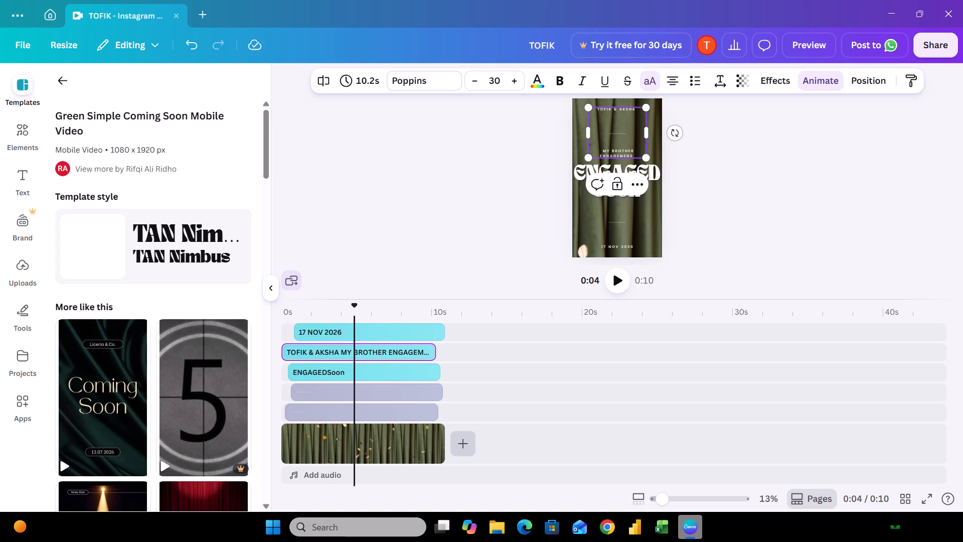
key("Right")
key("BackSpace")
key("BackSpace")
key("BackSpace")
key("BackSpace")
key("BackSpace")
key("BackSpace")
key("BackSpace")
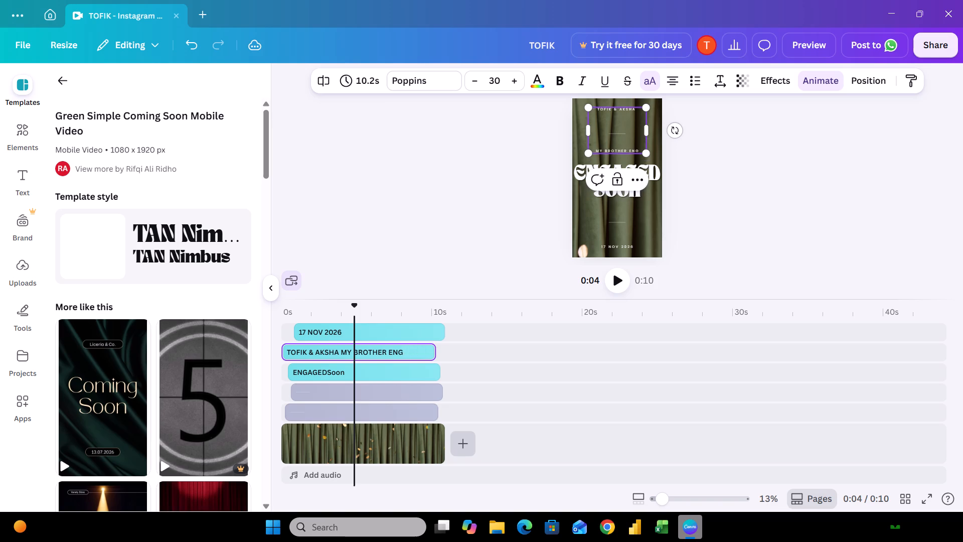
key("BackSpace")
key("BackSpace")
key("BackSpace")
type("IS GE")
type("TTING")
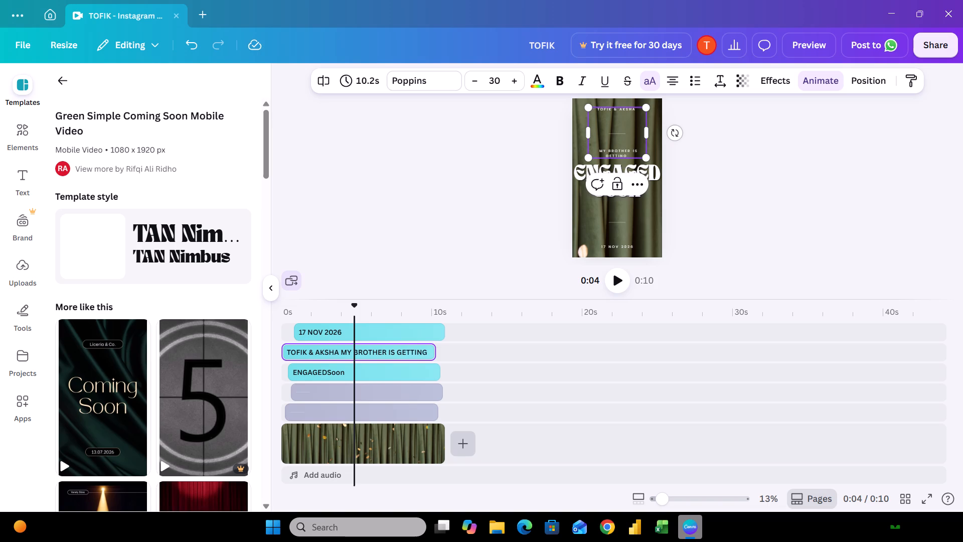
left_click(718, 187)
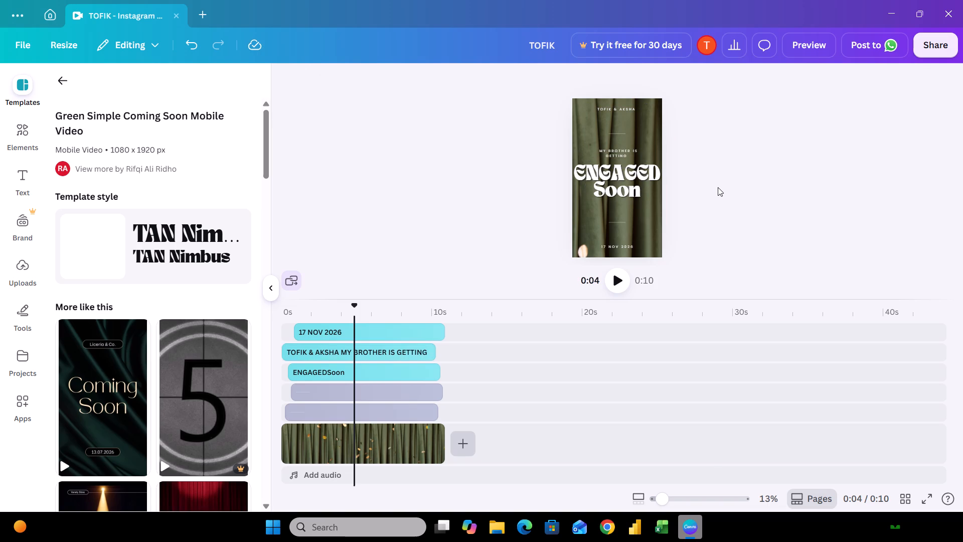
left_click(718, 187)
Play the whole video several times to review the edited names, announcement, title, date and their animations.
left_click(616, 282)
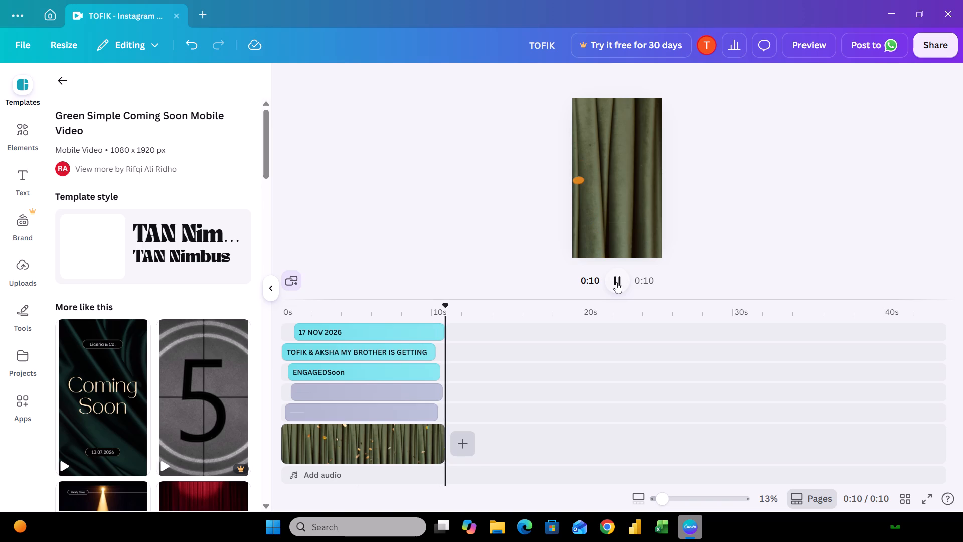
left_click(616, 282)
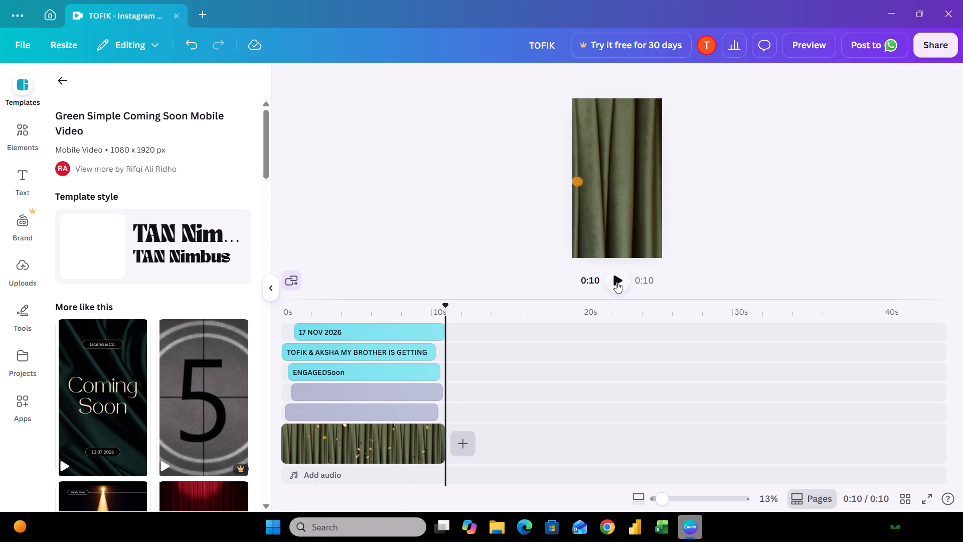
left_click(616, 282)
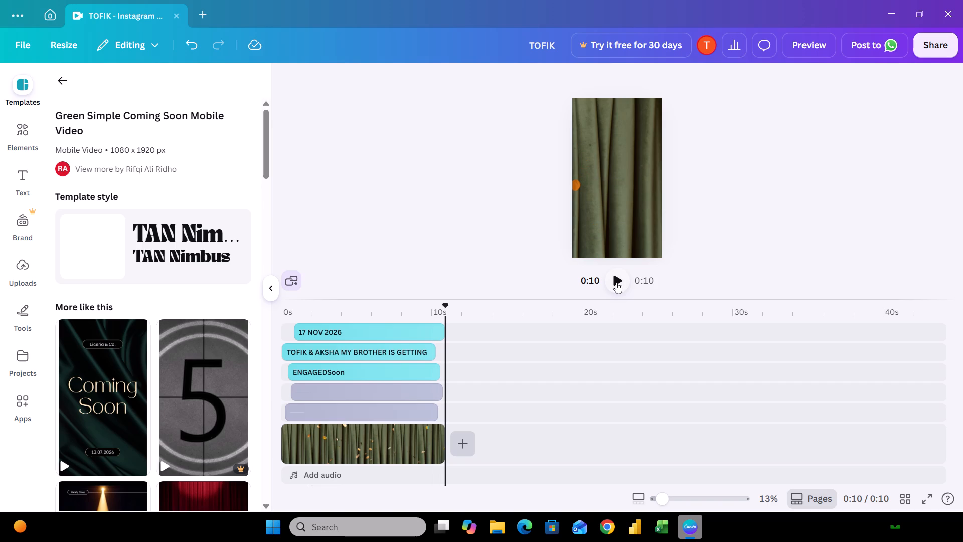
left_click(616, 282)
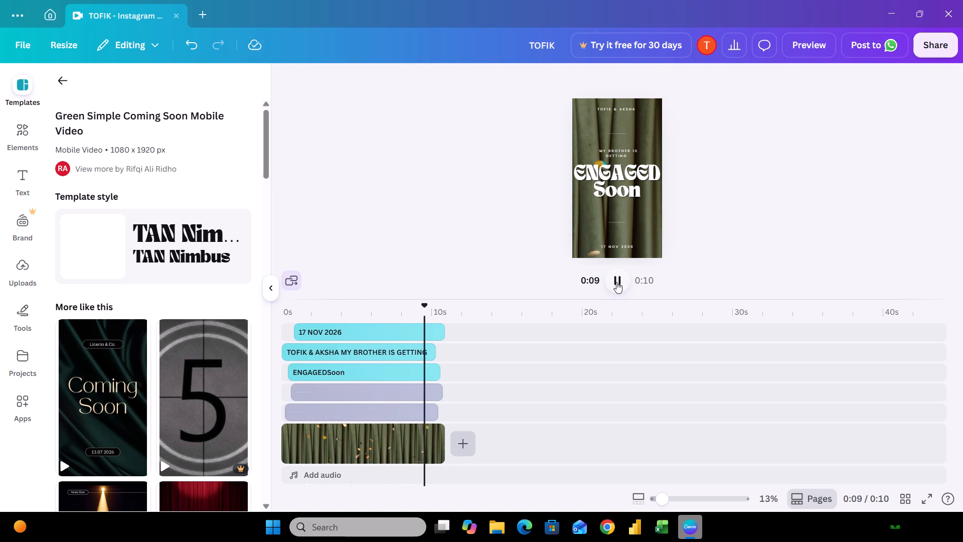
left_click(616, 282)
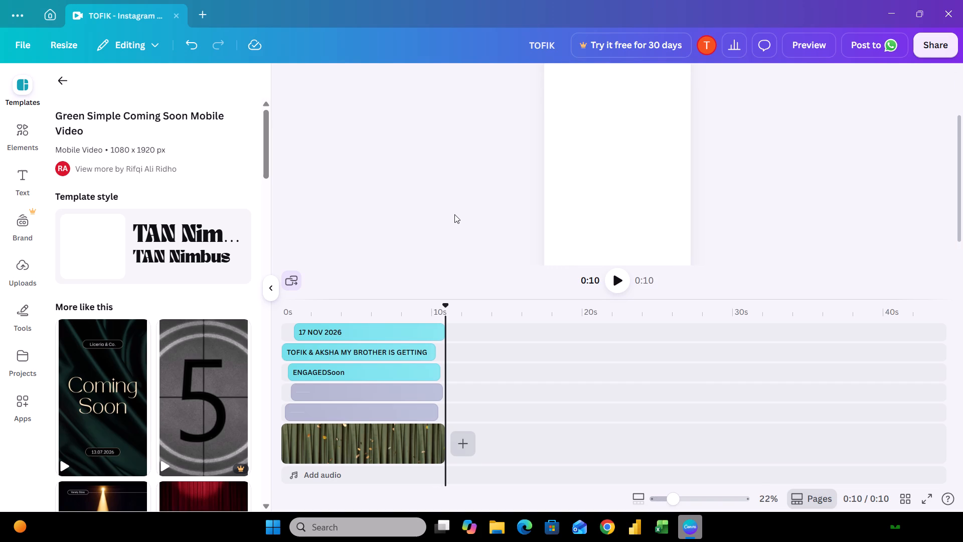
scroll(508, 153, "up", 1)
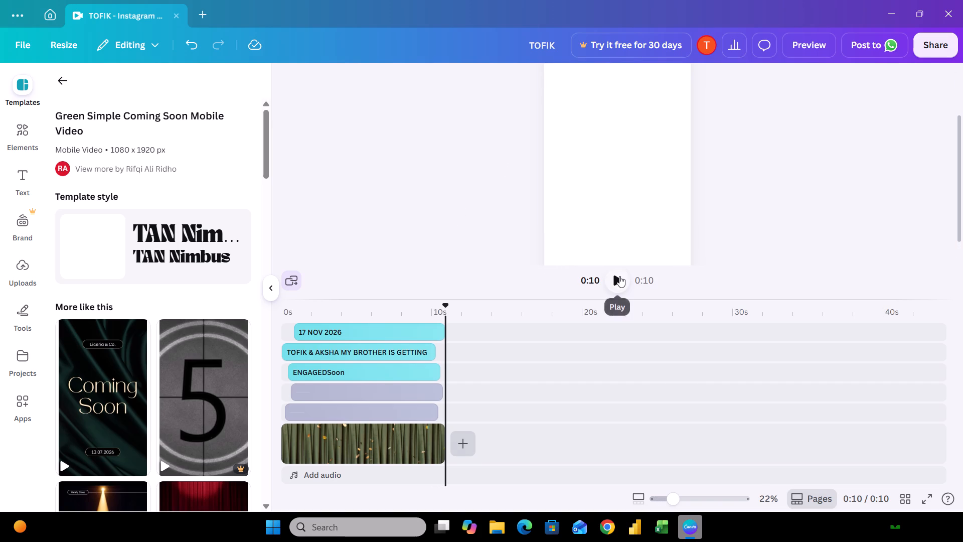
left_click(619, 276)
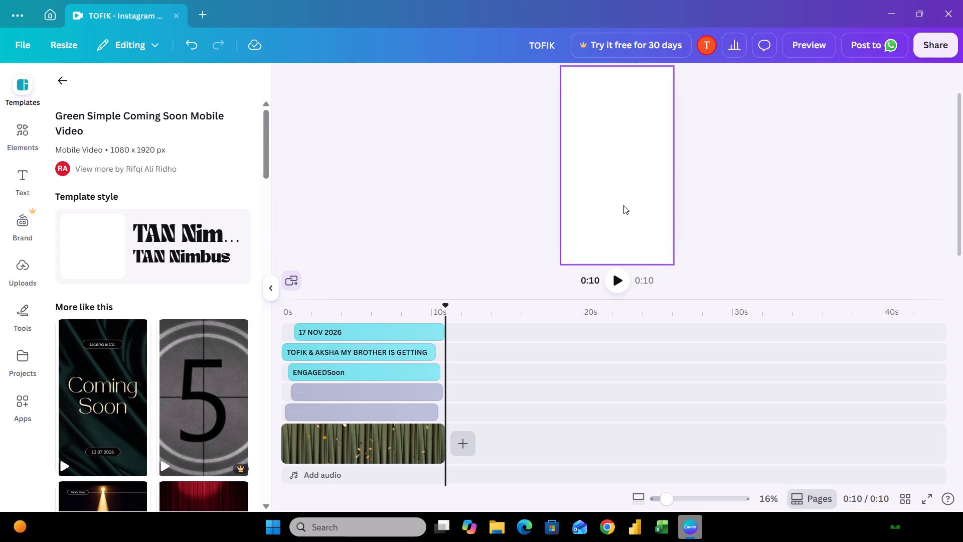
left_click(691, 213)
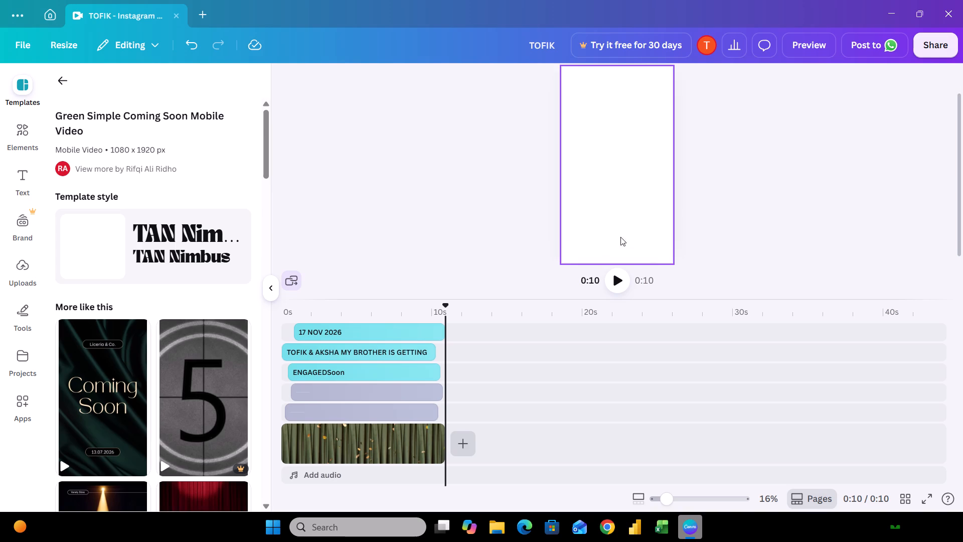
left_click(622, 280)
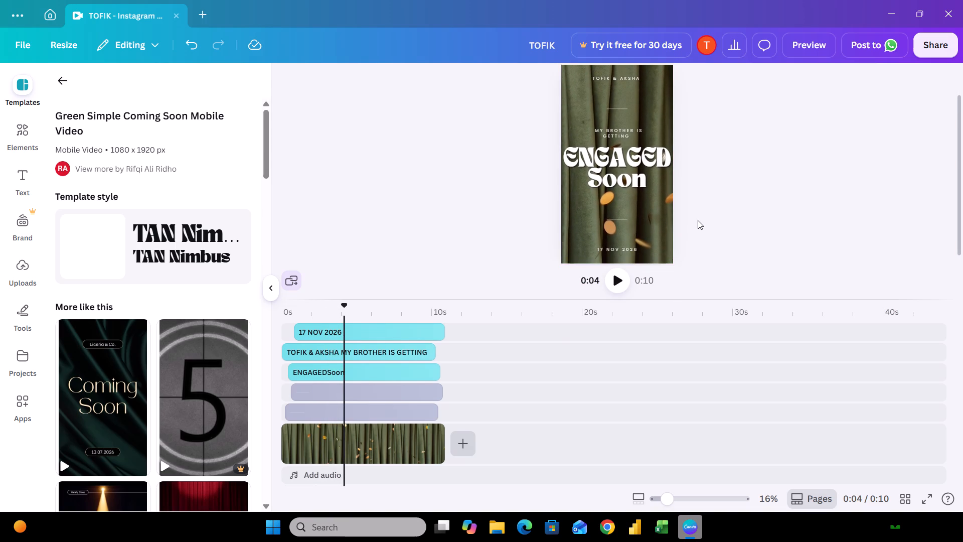
left_click(619, 288)
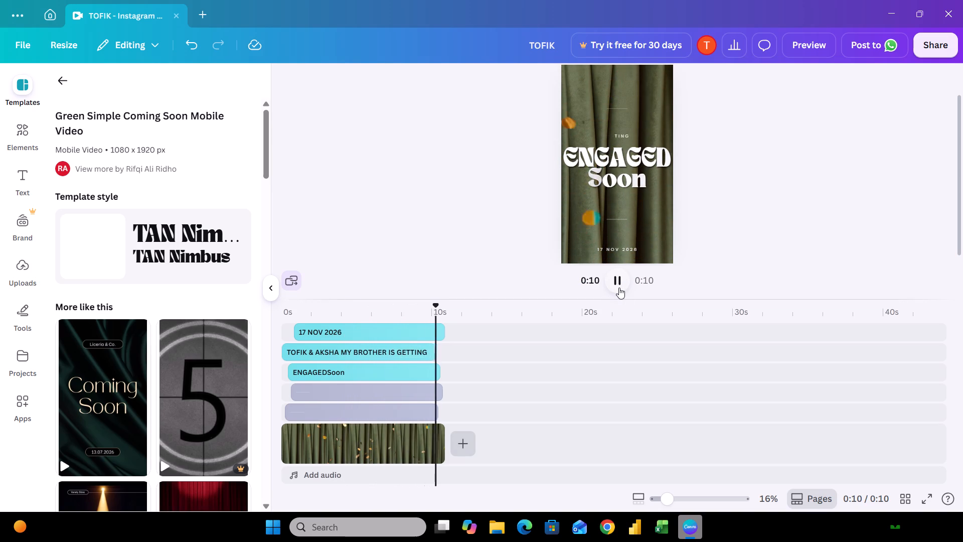
left_click(619, 288)
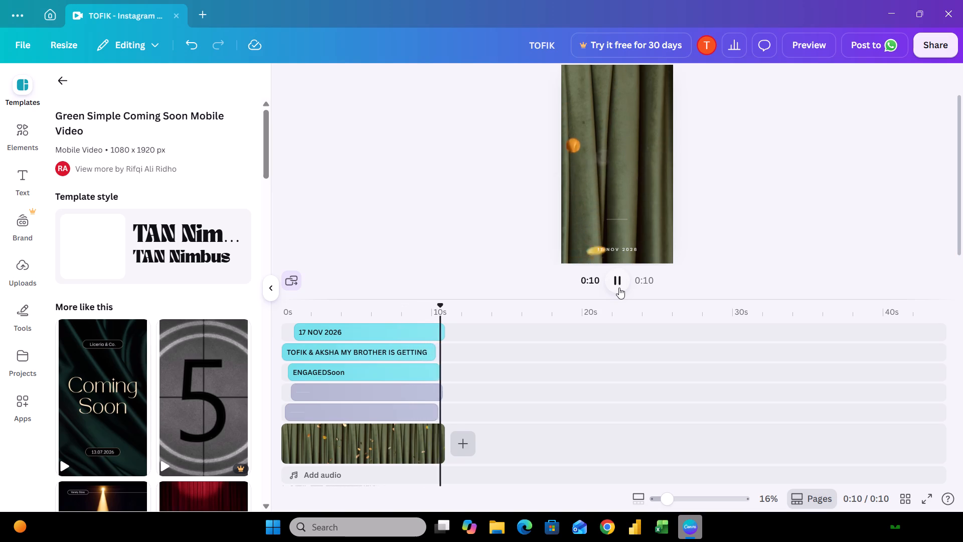
left_click(619, 288)
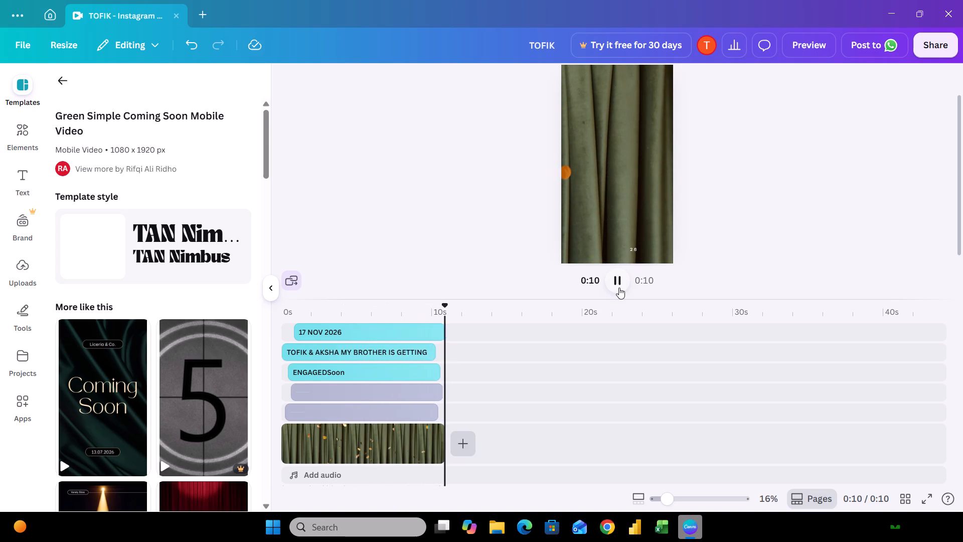
Download the finished design as an MP4 video at 1080p quality.
left_click(933, 48)
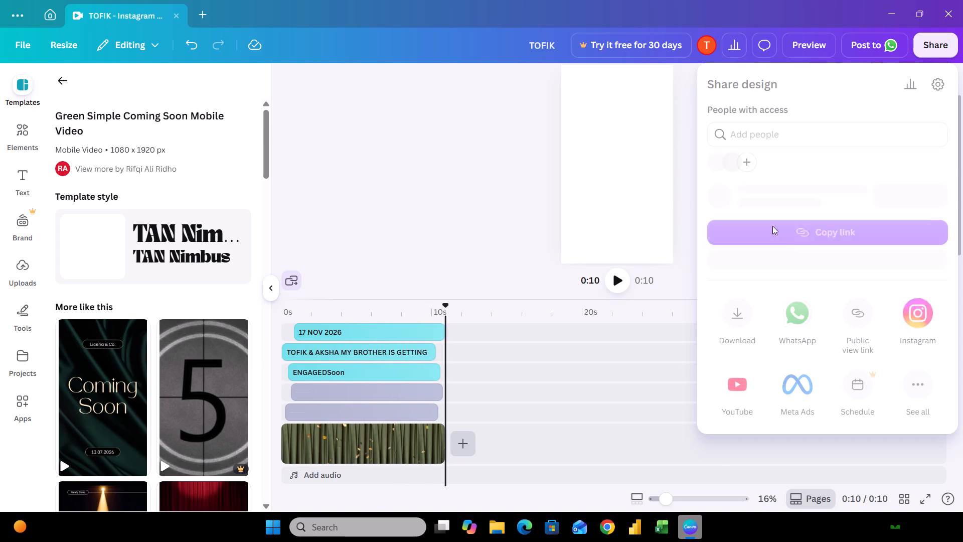
left_click(737, 331)
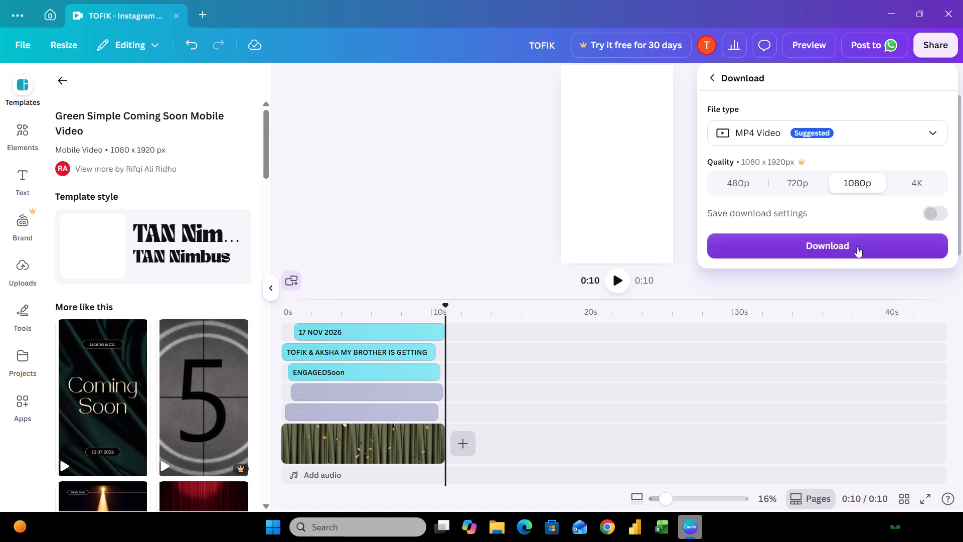
left_click(857, 246)
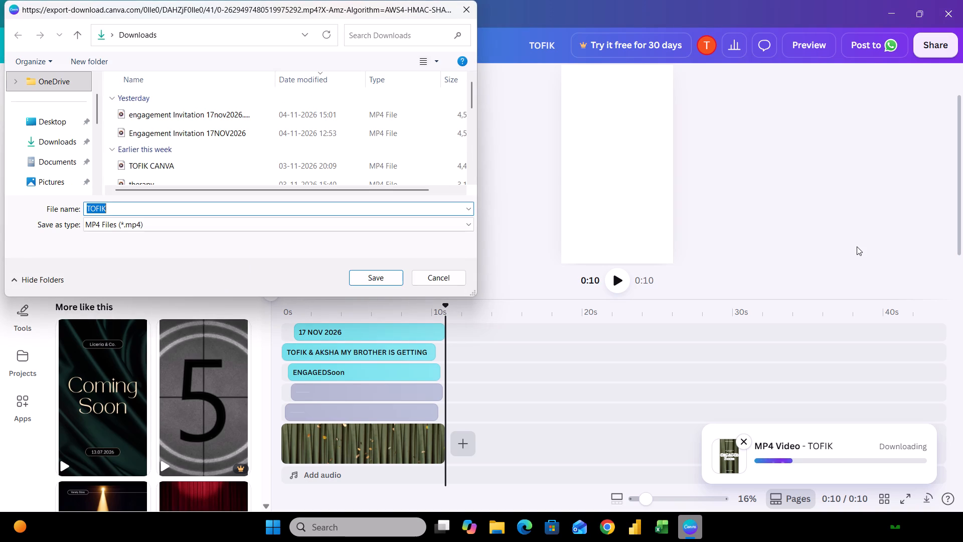
Save the exported video in the Downloads folder under the file name ENGAGED S00N, with two zeros.
key("BackSpace")
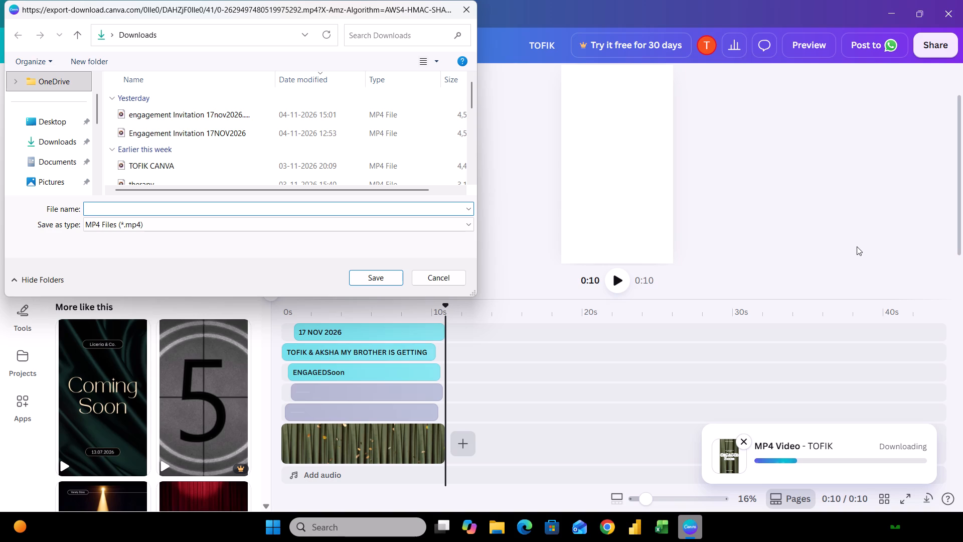
type("ENG")
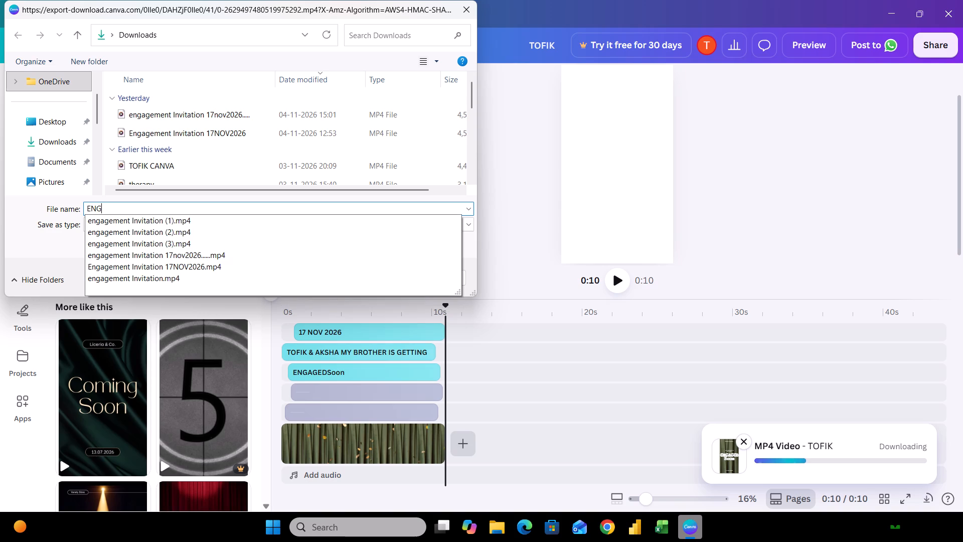
type("AGED S")
type("IIN")
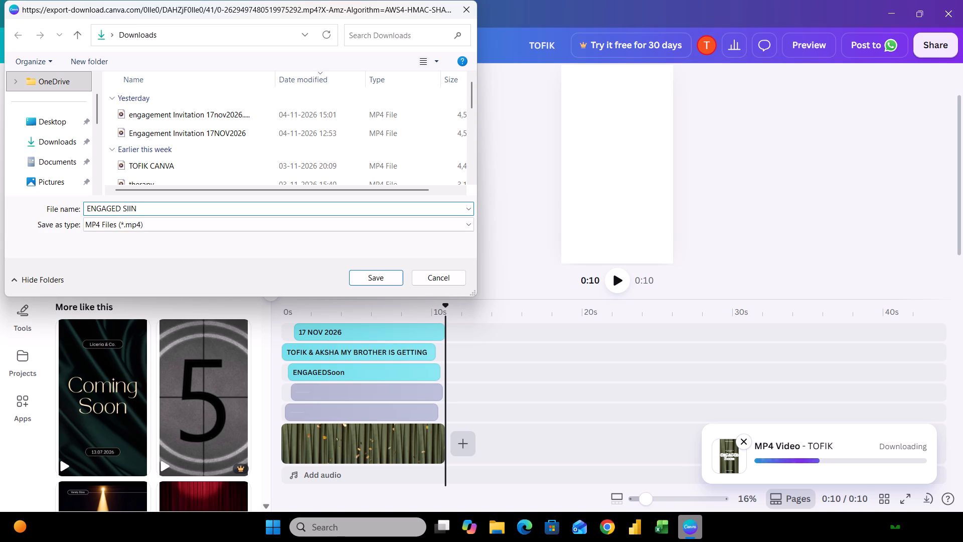
key("BackSpace")
key("BackSpace")
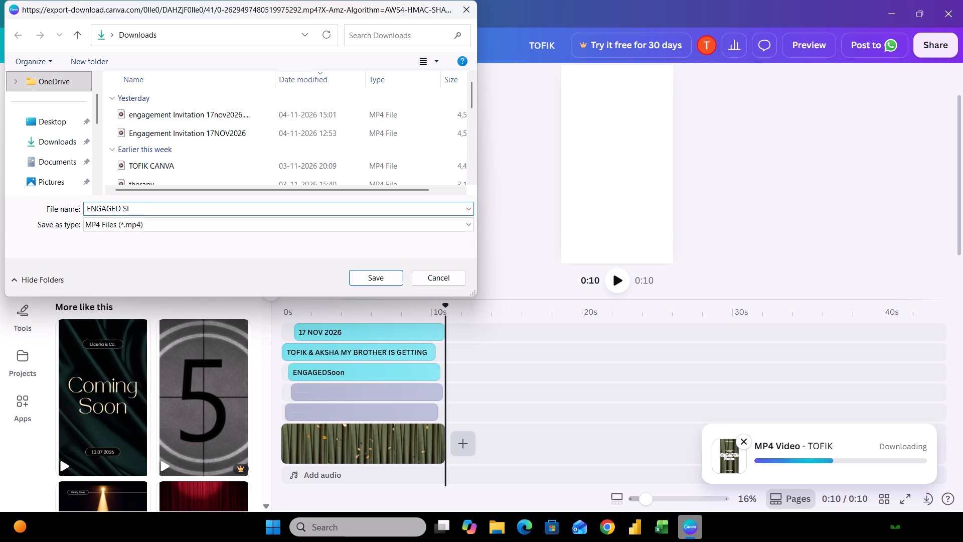
key("BackSpace")
type("00")
key("n")
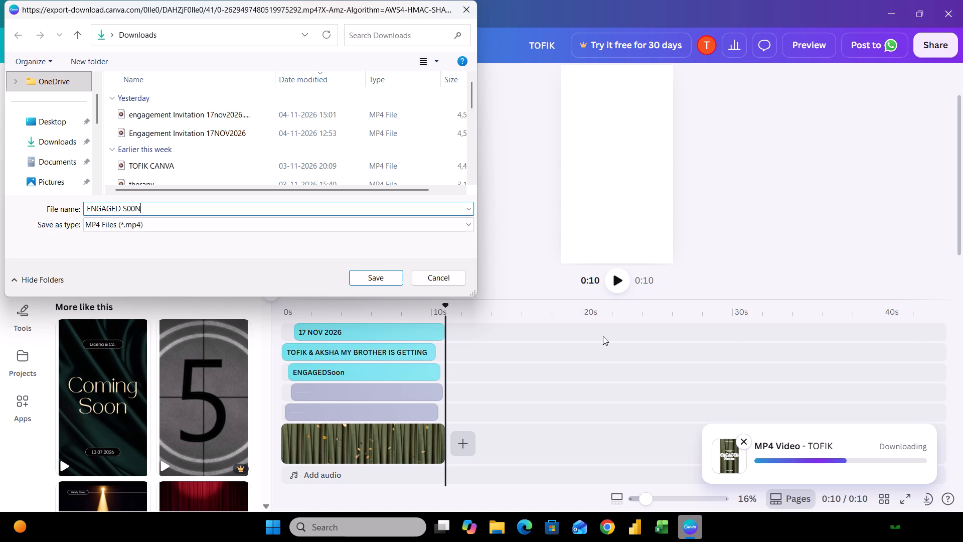
left_click(55, 141)
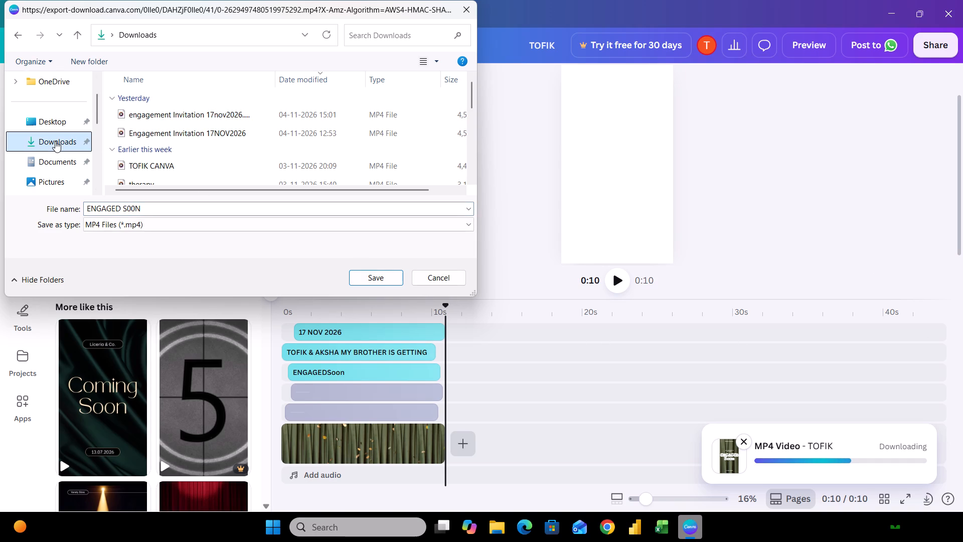
left_click(366, 281)
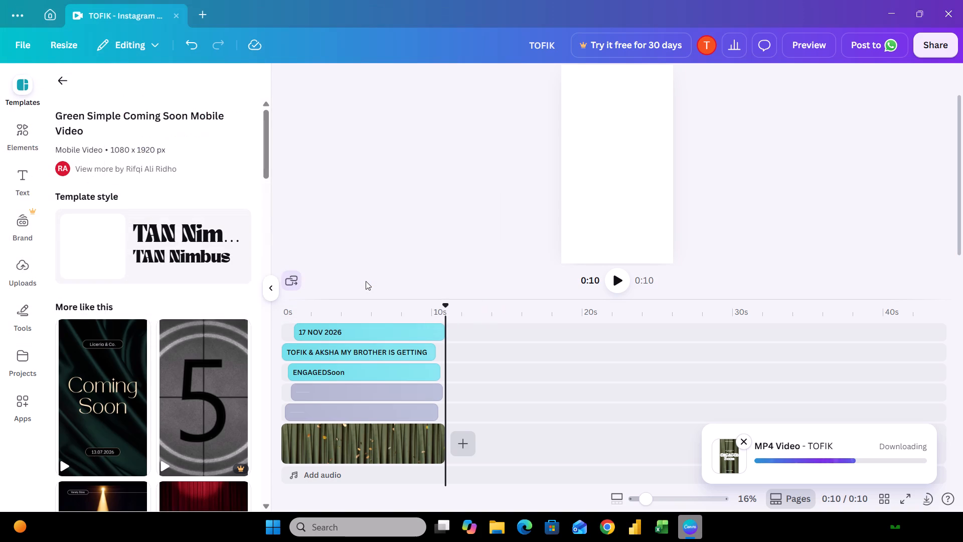
Minimize the design window and open Kuro from the desktop.
triple_click(892, 7)
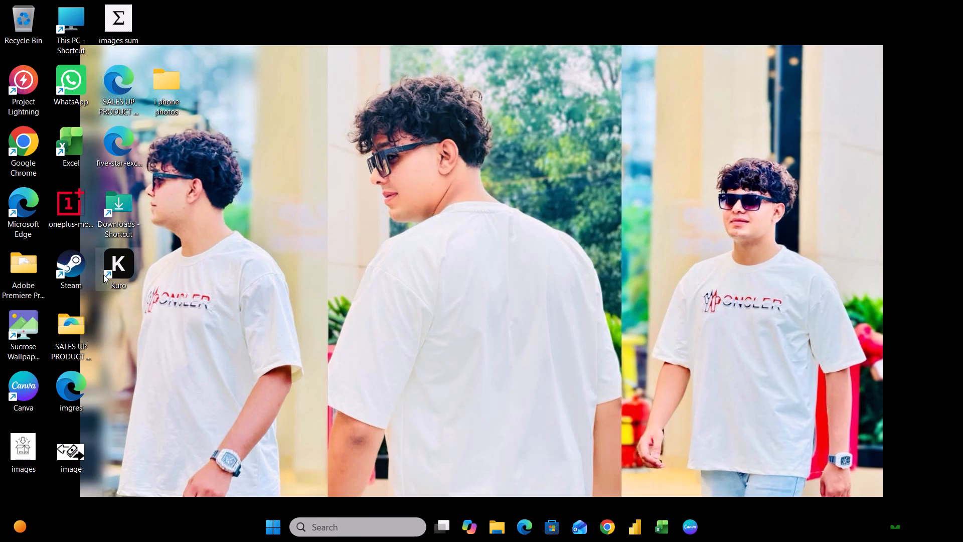
double_click(121, 269)
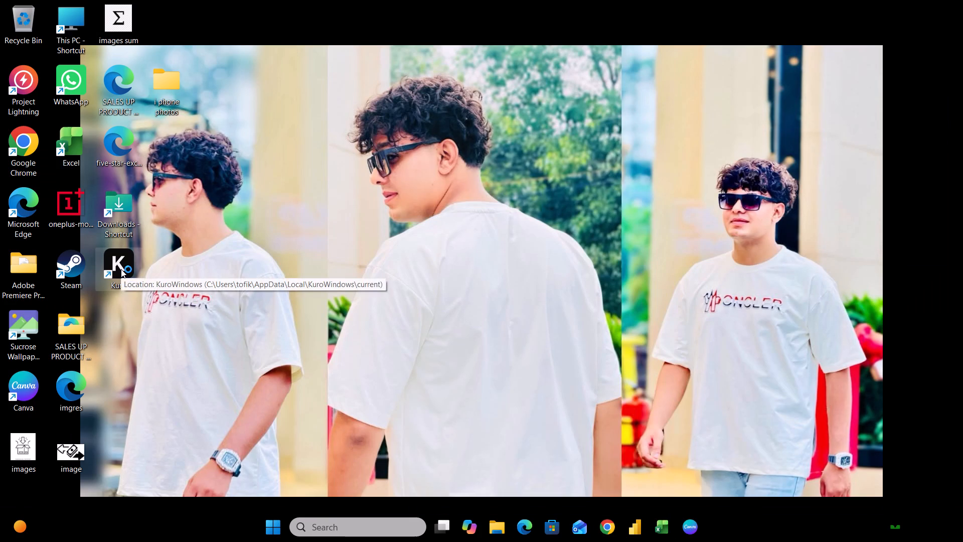